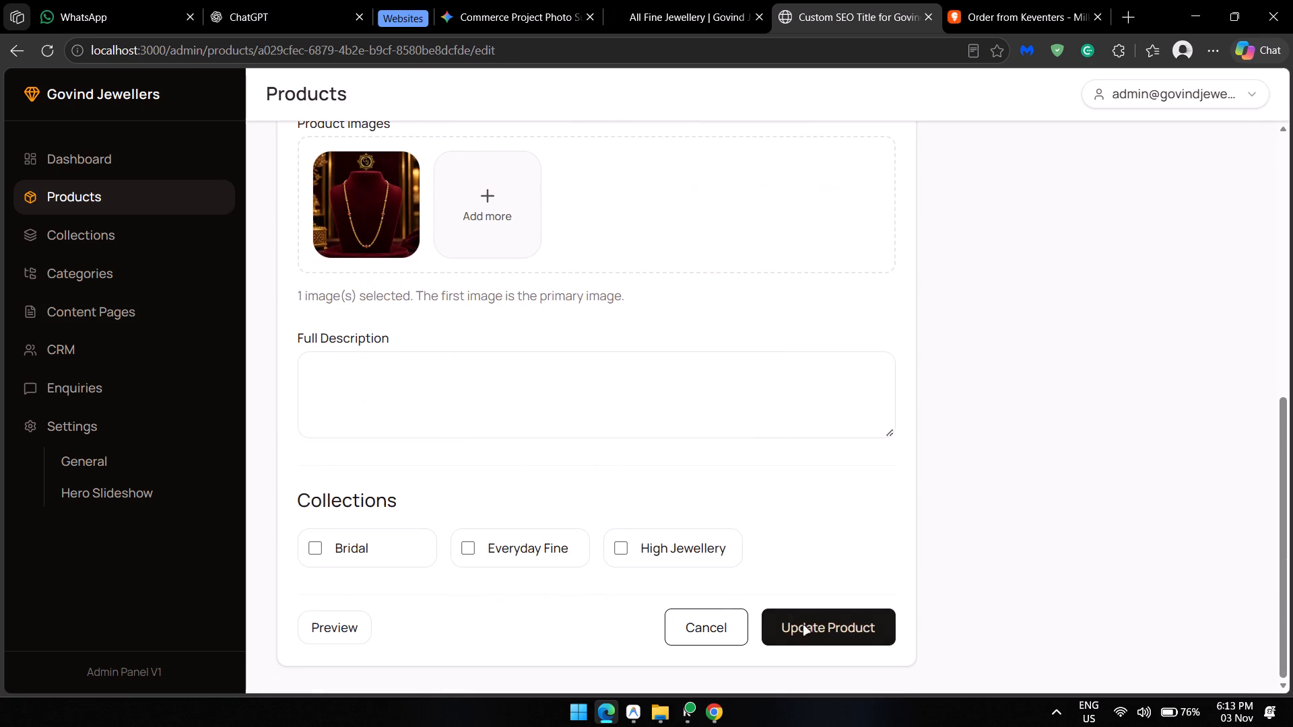
{"action": "left_click", "coordinate": [807, 625]}
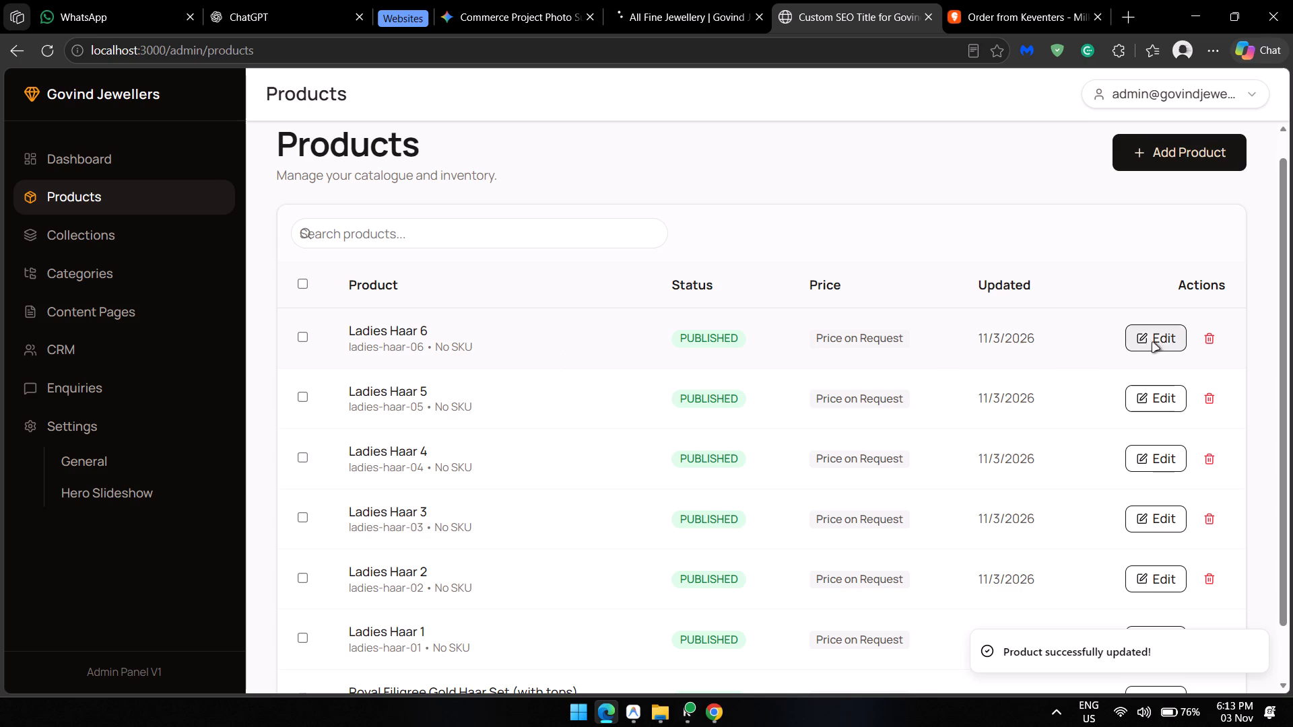
Open the Ladies Haar 6 product for editing and re-save it with its existing details and image.
{"action": "left_click", "coordinate": [1152, 333]}
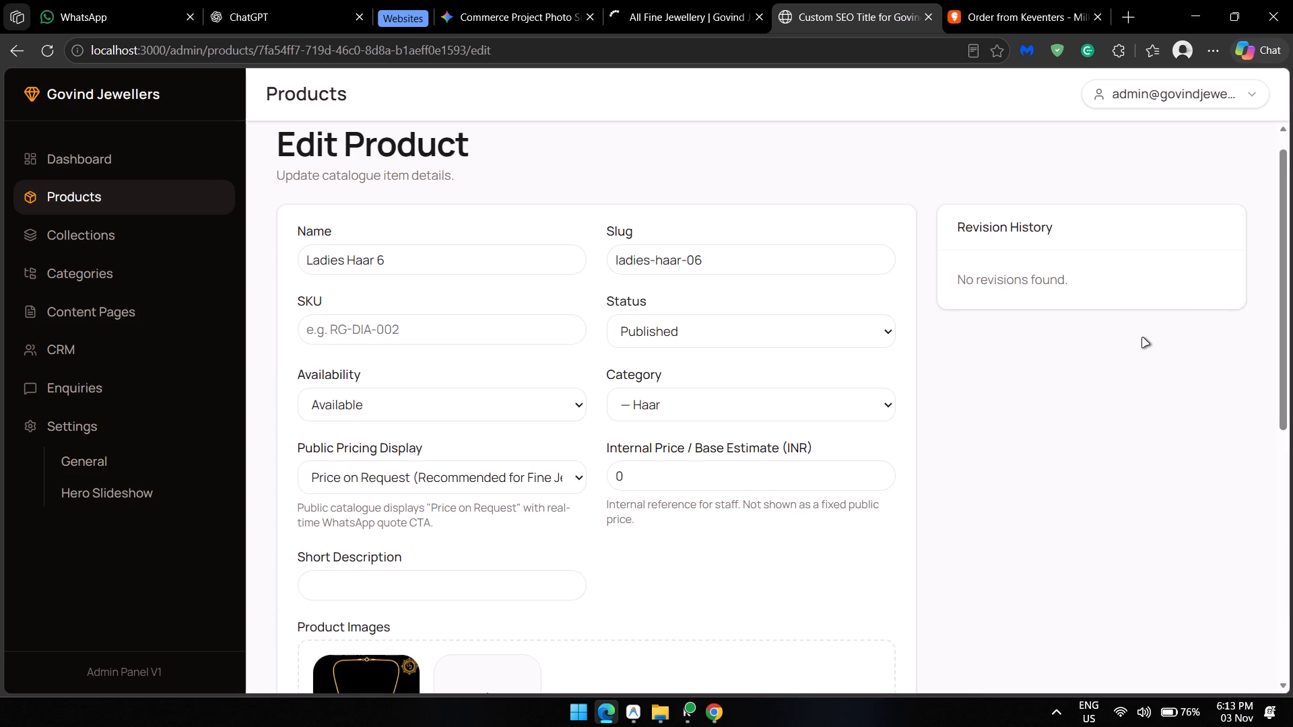
{"action": "scroll", "coordinate": [1142, 337], "scroll_direction": "down", "scroll_amount": 5}
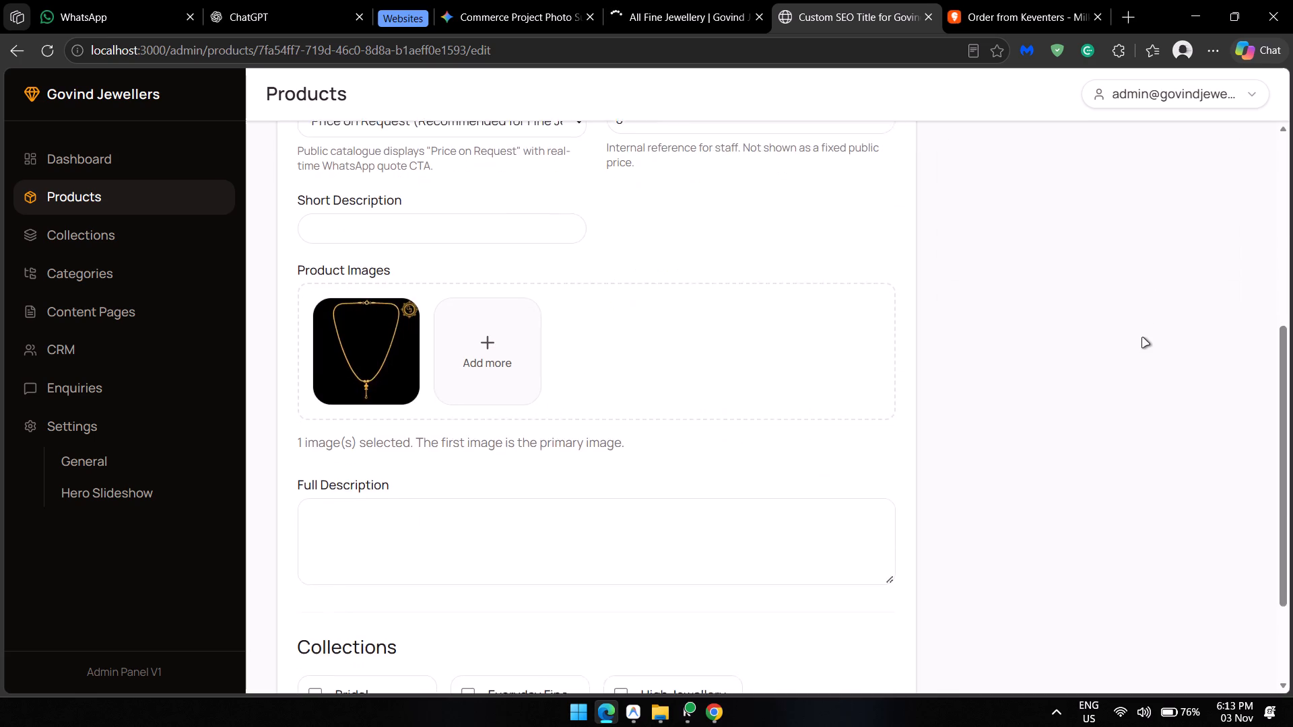
{"action": "scroll", "coordinate": [1004, 442], "scroll_direction": "down", "scroll_amount": 3}
{"action": "left_click", "coordinate": [844, 635]}
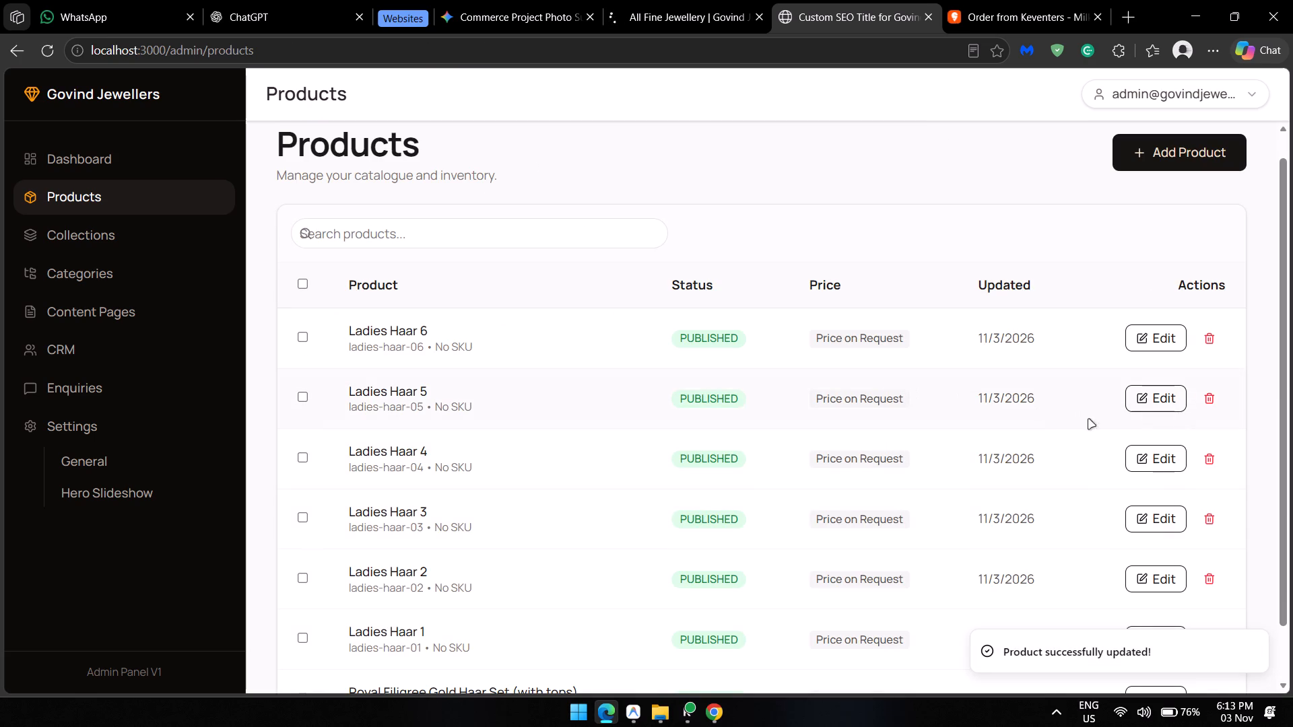
Open Ladies Haar 5 again, re-save it without changing any fields, and return to the product list.
{"action": "left_click", "coordinate": [1143, 394]}
{"action": "scroll", "coordinate": [945, 510], "scroll_direction": "down", "scroll_amount": 3}
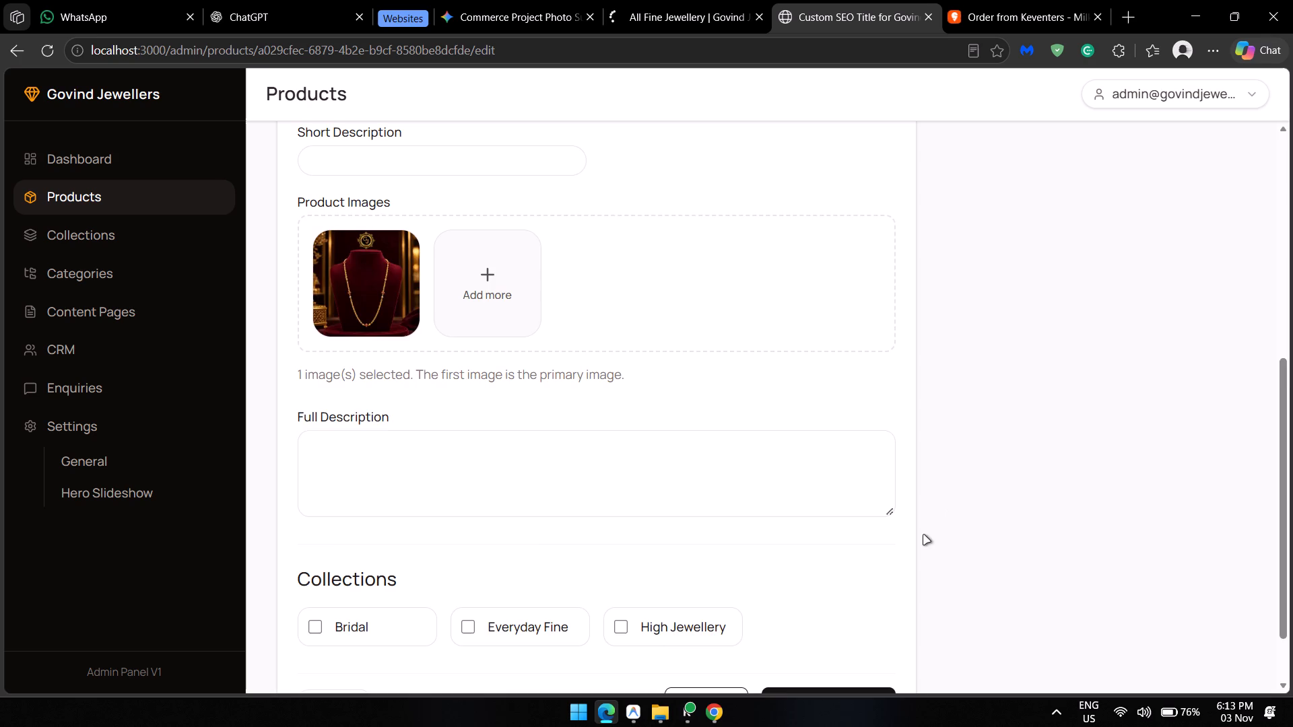
{"action": "scroll", "coordinate": [925, 508], "scroll_direction": "down", "scroll_amount": 3}
{"action": "left_click", "coordinate": [855, 635]}
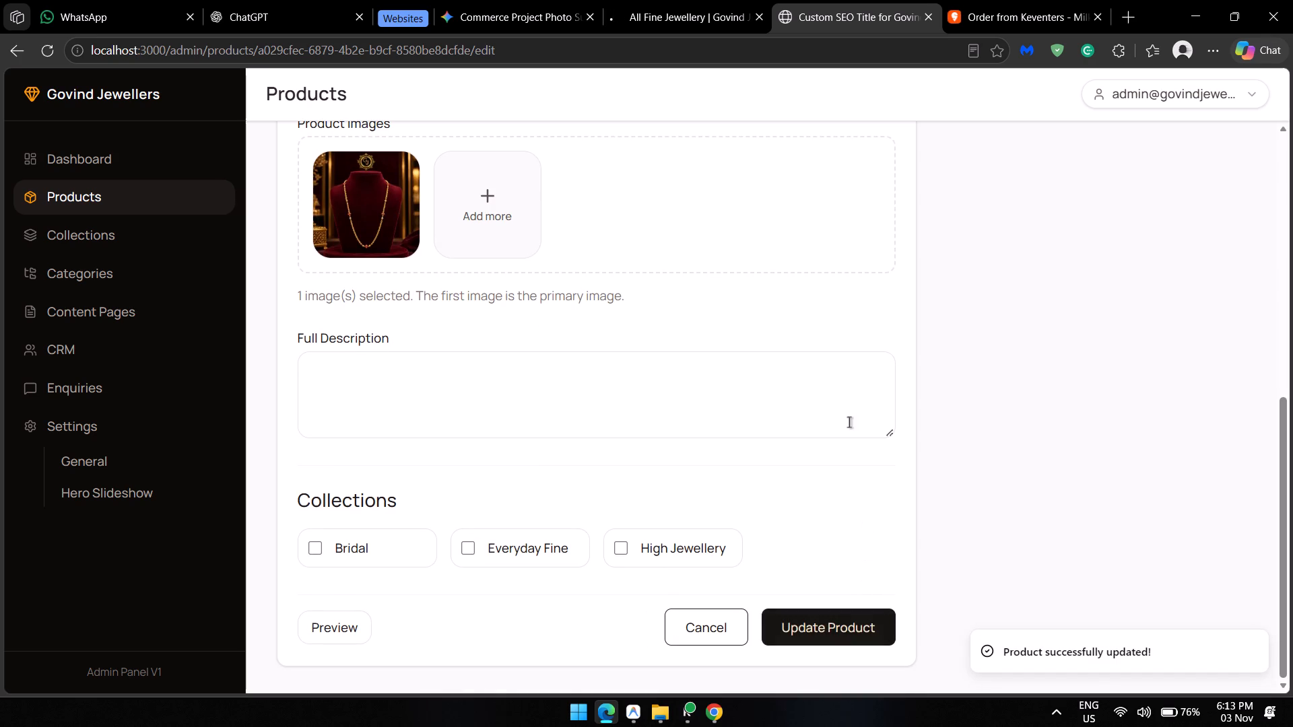
{"action": "scroll", "coordinate": [823, 335], "scroll_direction": "down", "scroll_amount": 1}
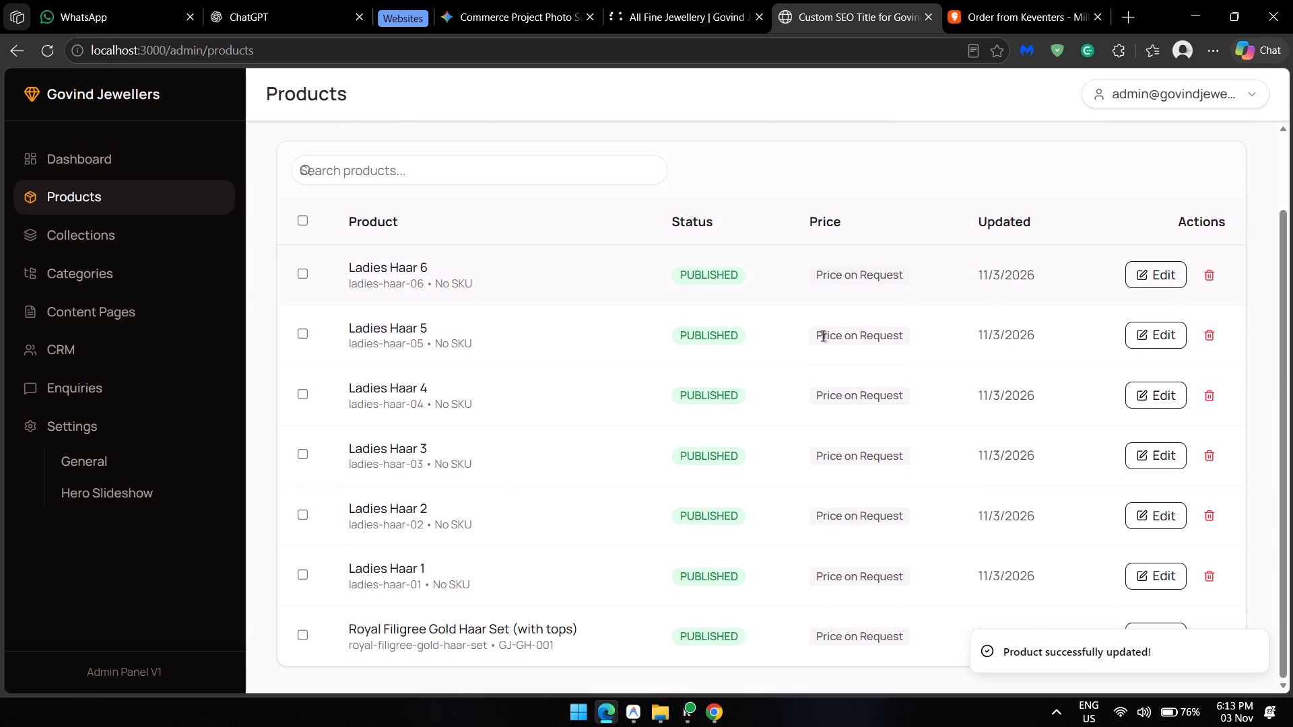
{"action": "scroll", "coordinate": [823, 335], "scroll_direction": "down", "scroll_amount": 1}
Return to the storefront's Haar category page and check the photos of the Ladies Haar products.
{"action": "left_click", "coordinate": [716, 12]}
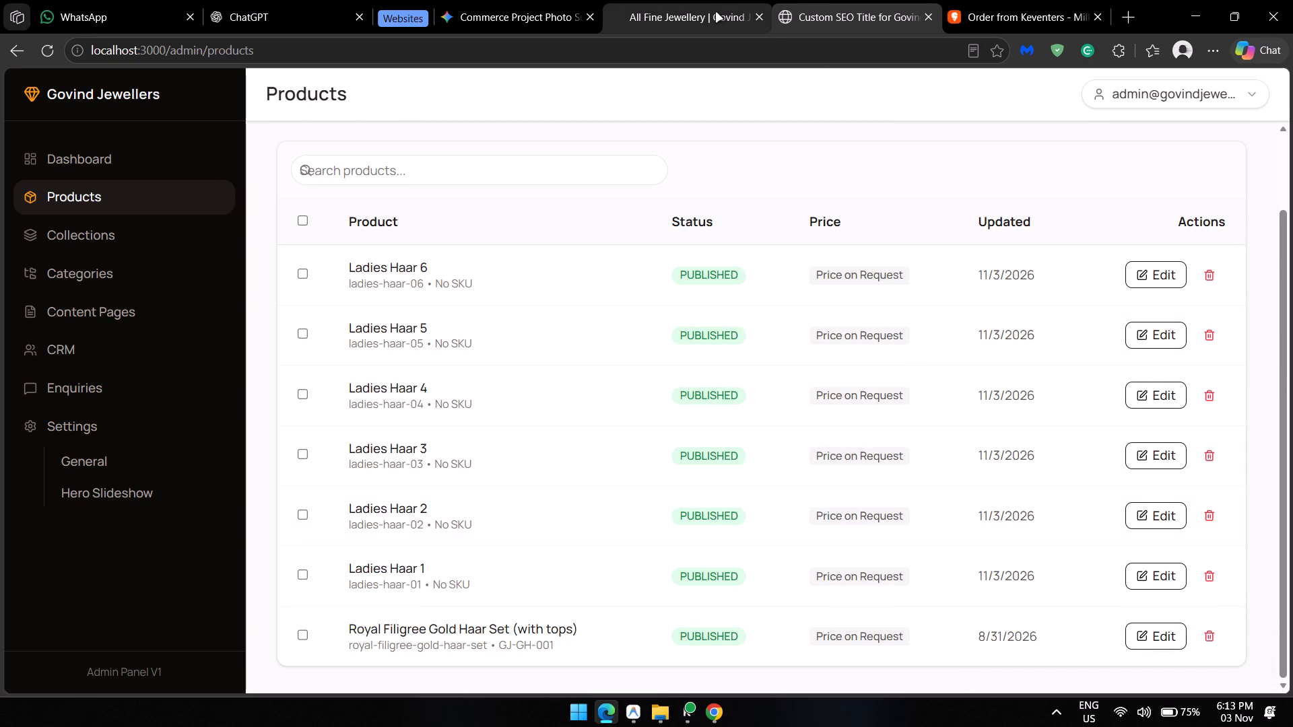
{"action": "scroll", "coordinate": [834, 471], "scroll_direction": "down", "scroll_amount": 6}
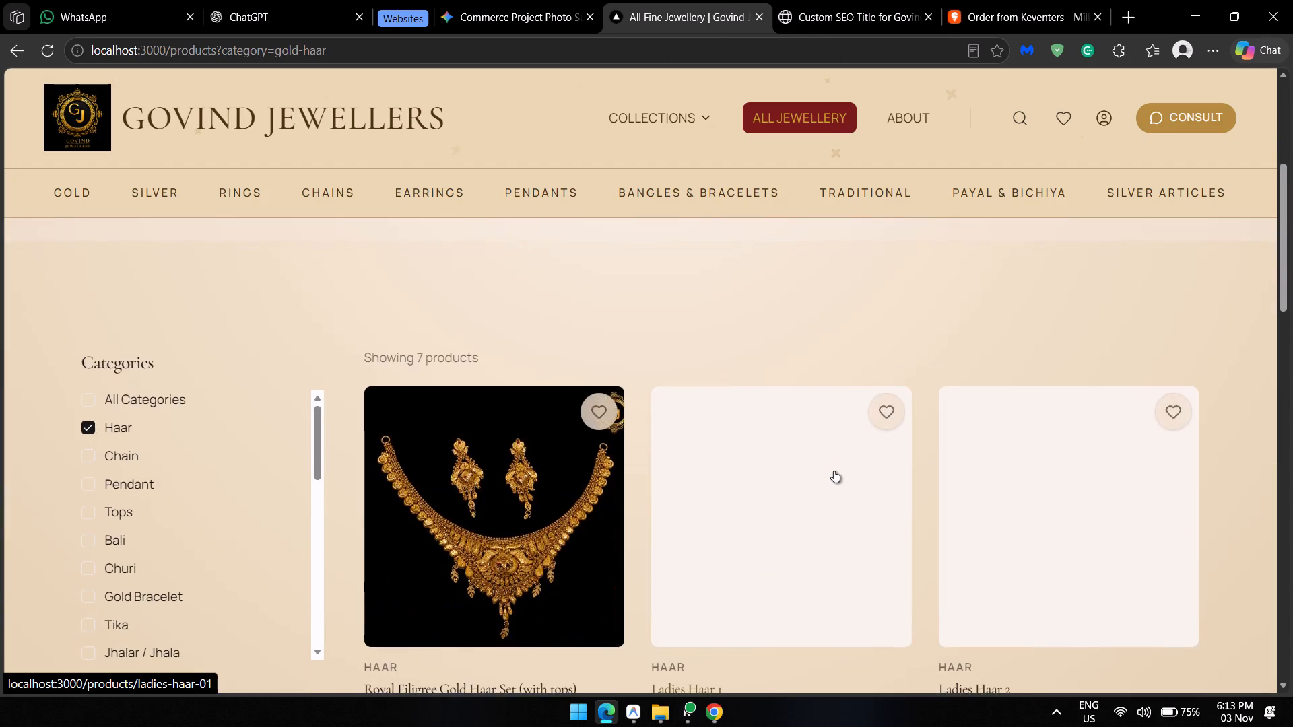
{"action": "scroll", "coordinate": [834, 471], "scroll_direction": "down", "scroll_amount": 3}
{"action": "scroll", "coordinate": [834, 471], "scroll_direction": "up", "scroll_amount": 1}
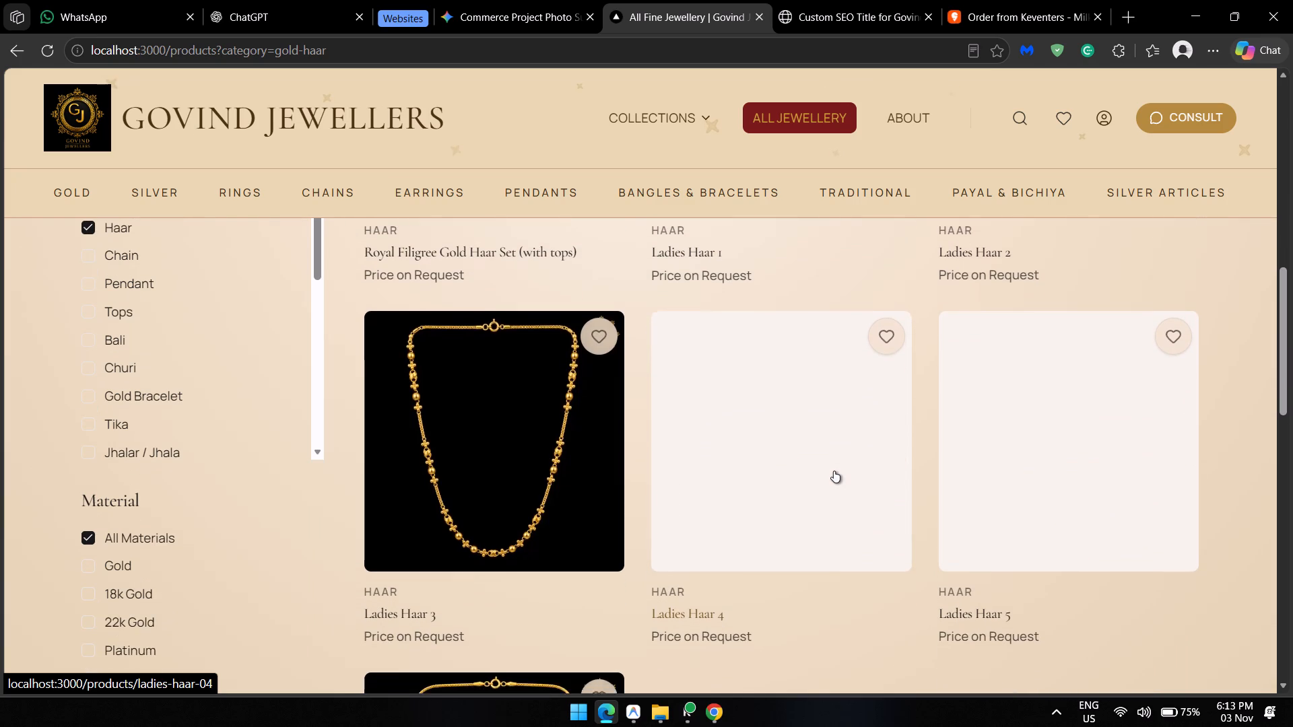
{"action": "scroll", "coordinate": [834, 471], "scroll_direction": "up", "scroll_amount": 4}
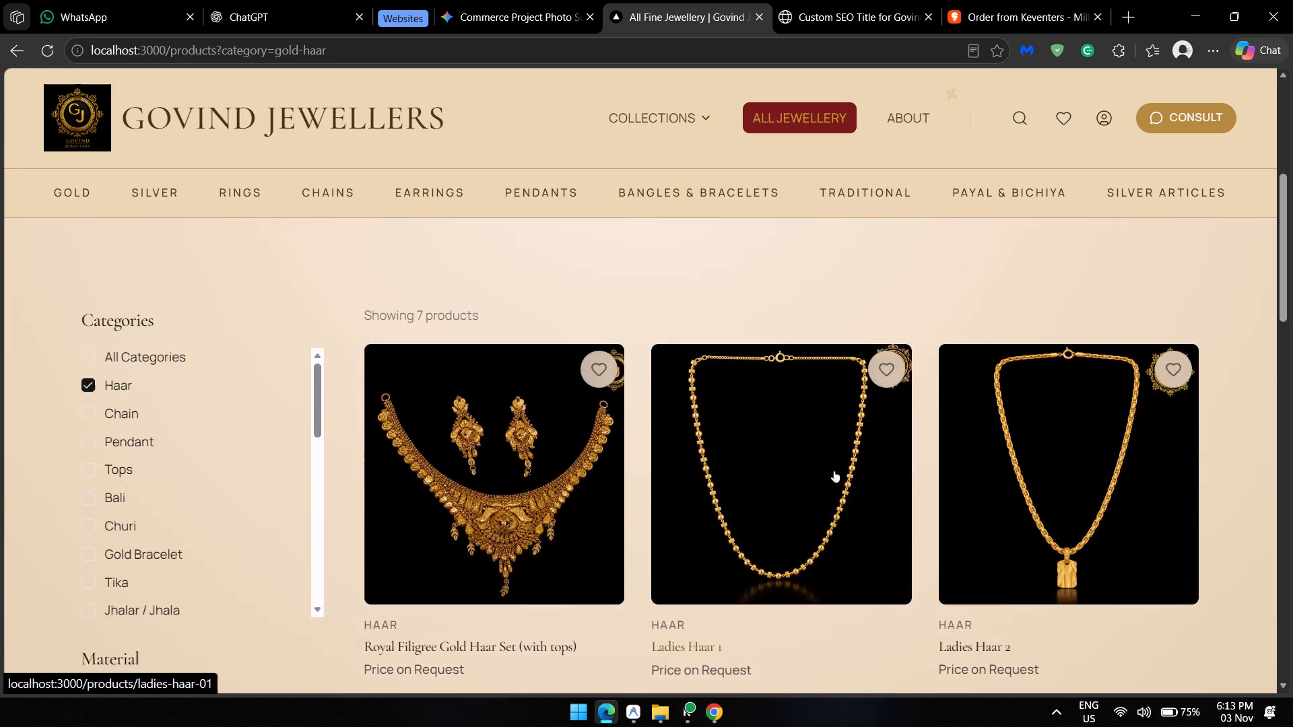
{"action": "scroll", "coordinate": [834, 471], "scroll_direction": "up", "scroll_amount": 4}
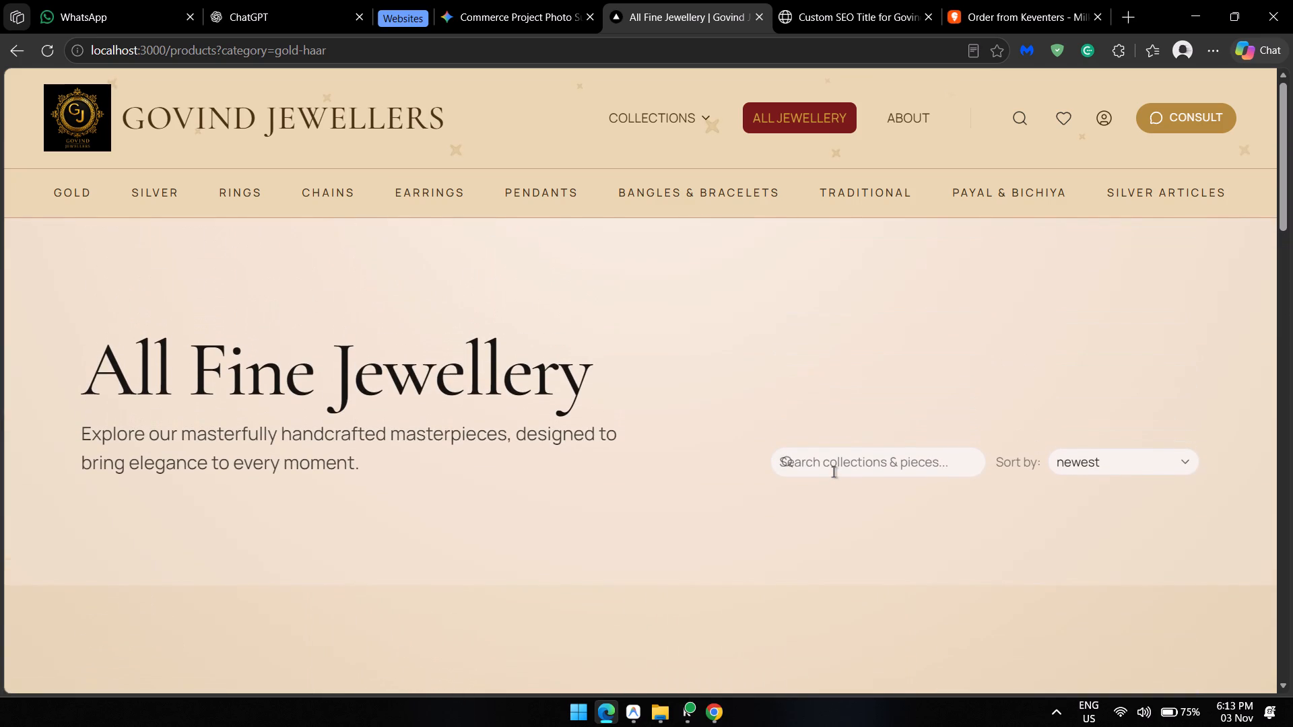
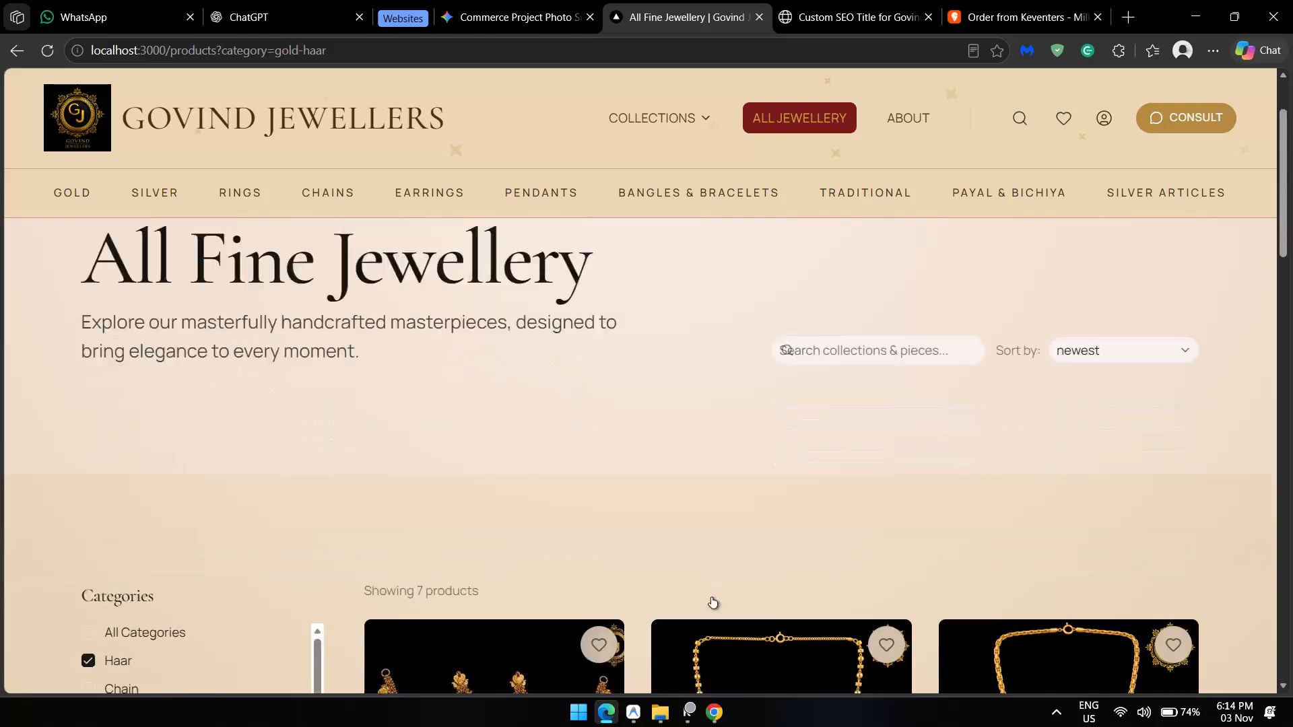
Review the Haar category listing on the storefront to check the photo shown for each Ladies Haar product.
{"action": "scroll", "coordinate": [711, 597], "scroll_direction": "down", "scroll_amount": 2}
{"action": "scroll", "coordinate": [711, 597], "scroll_direction": "up", "scroll_amount": 10}
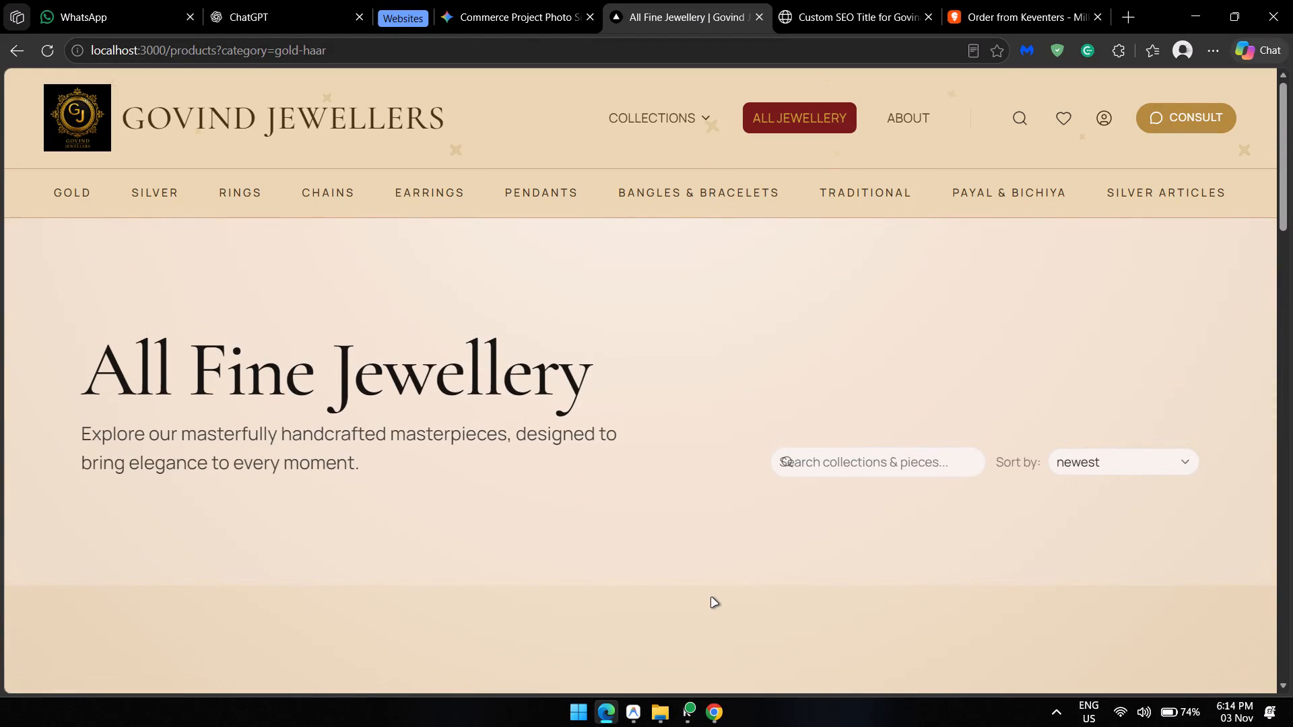
{"action": "scroll", "coordinate": [711, 597], "scroll_direction": "down", "scroll_amount": 6}
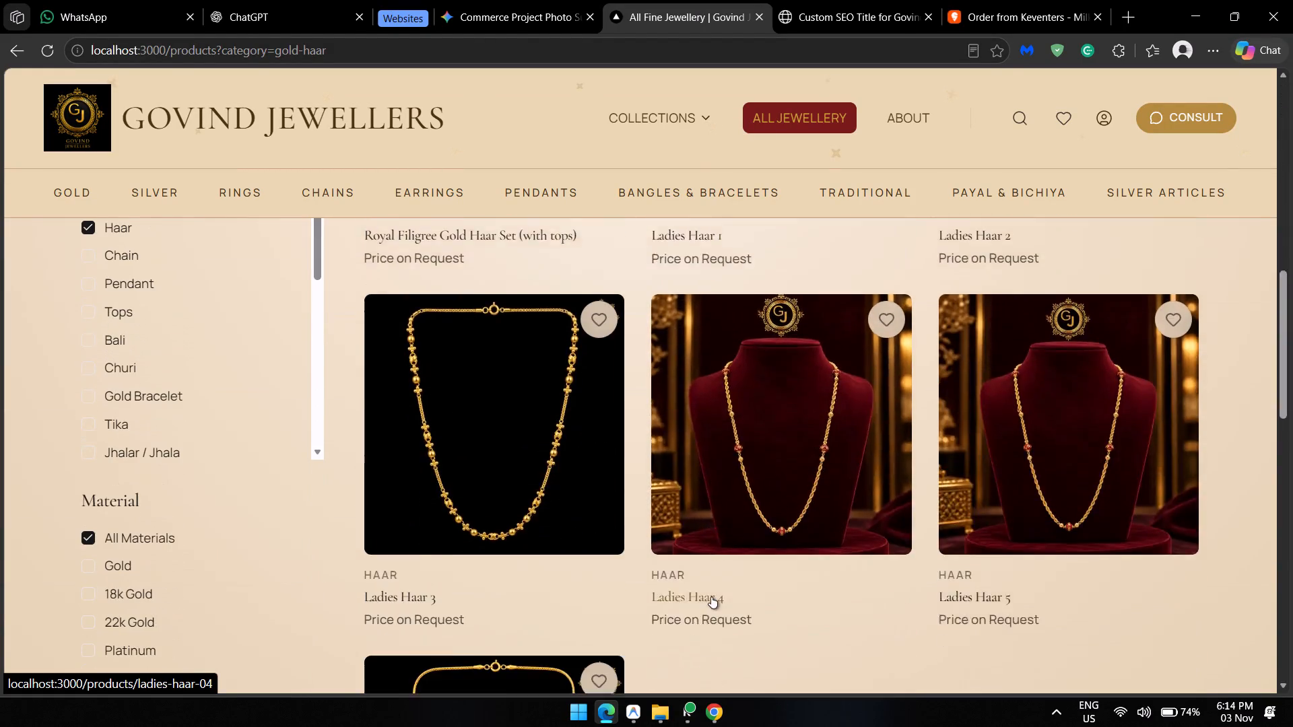
{"action": "scroll", "coordinate": [711, 597], "scroll_direction": "up", "scroll_amount": 2}
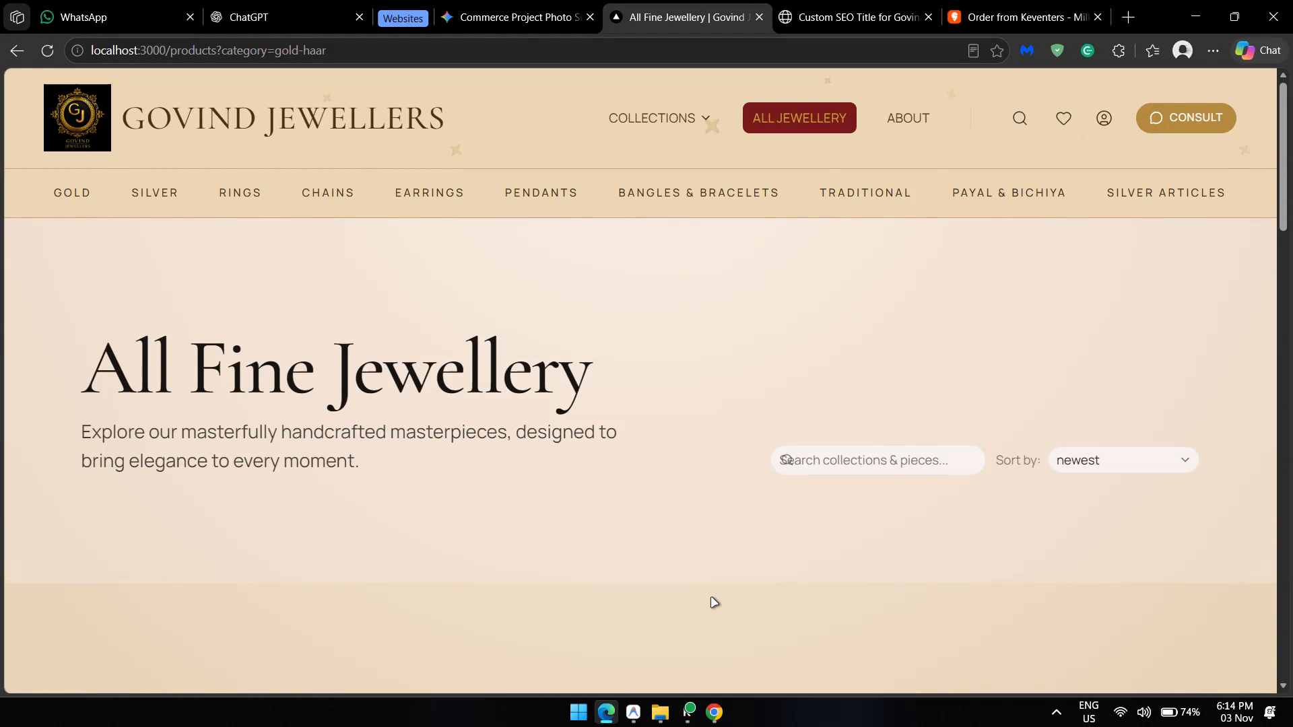
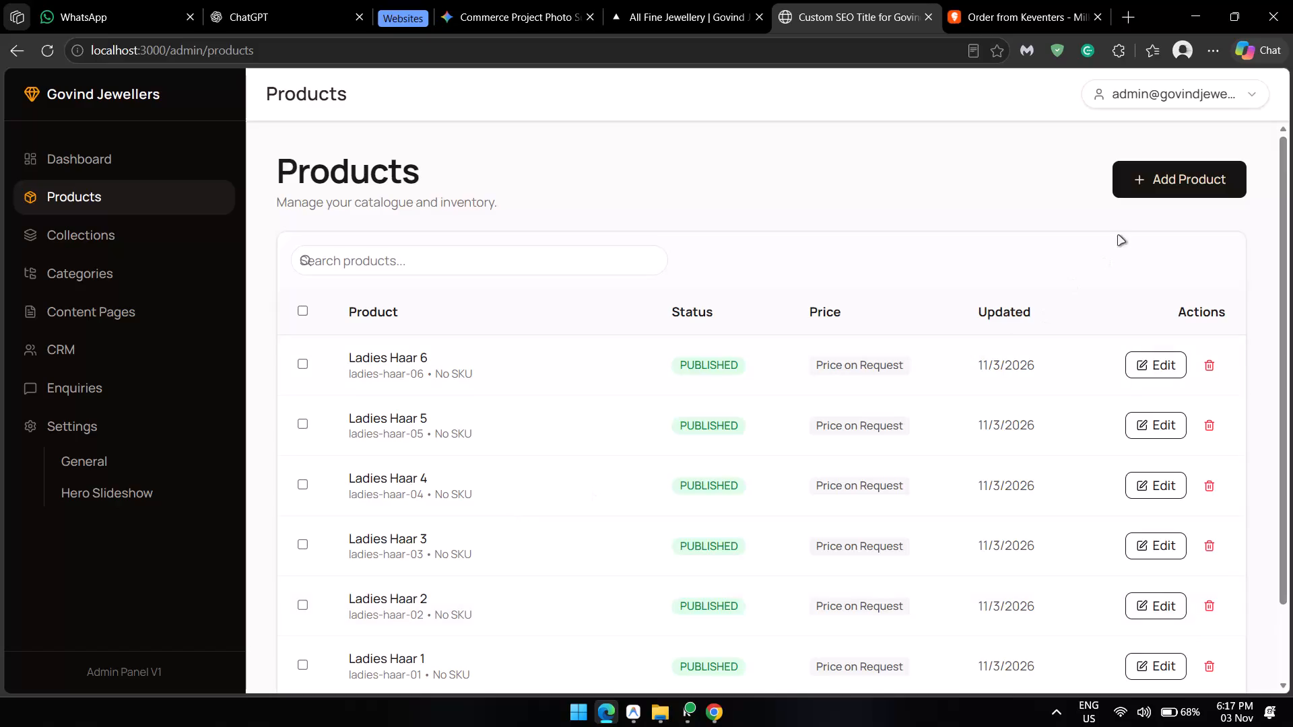
Start a new product in the catalogue and name it "Ladies Haar 7".
{"action": "left_click", "coordinate": [1154, 174]}
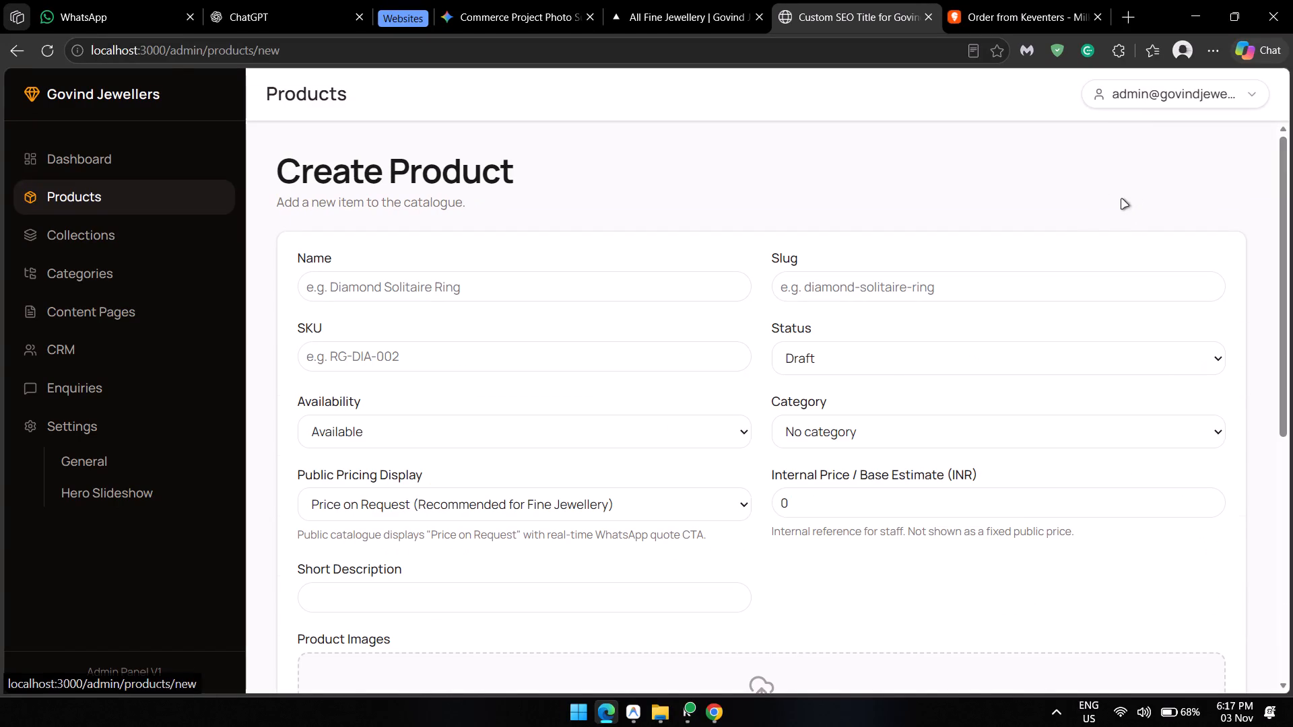
{"action": "left_click", "coordinate": [490, 293]}
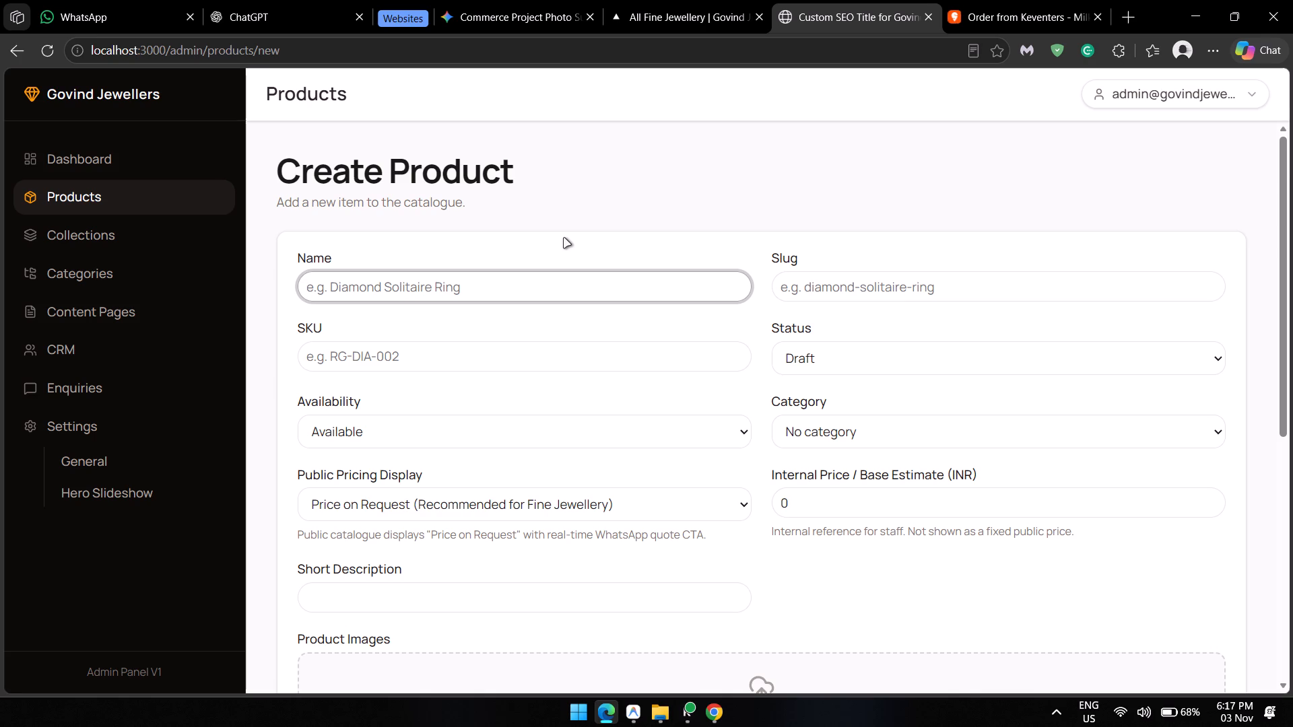
{"action": "left_click", "coordinate": [508, 283]}
{"action": "key", "text": "l"}
{"action": "key", "text": "BackSpace"}
{"action": "type", "text": "Ladies n"}
{"action": "key", "text": "BackSpace"}
{"action": "type", "text": "Haar"}
{"action": "key", "text": "space"}
{"action": "key", "text": "7"}
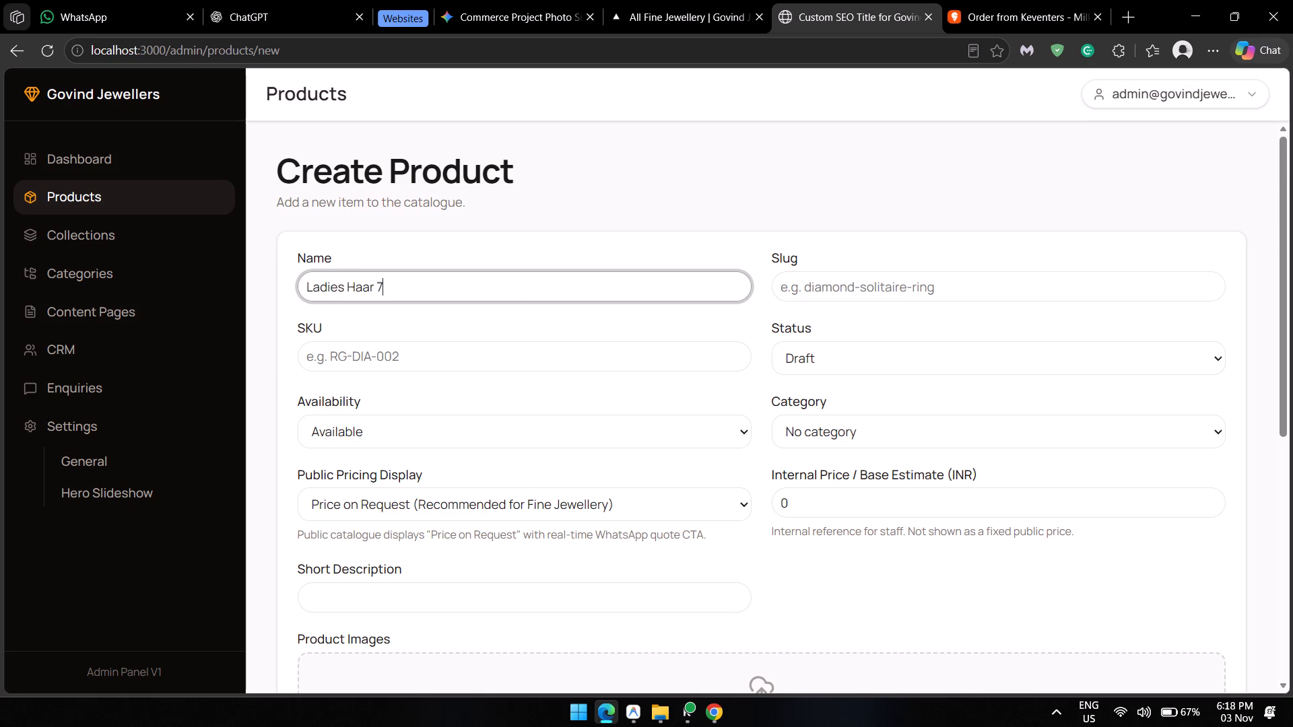
Set the new product's slug to "ladies-haar-07" and its status to Published.
{"action": "left_click", "coordinate": [860, 295]}
{"action": "type", "text": "ladies-haar-05"}
{"action": "key", "text": "BackSpace"}
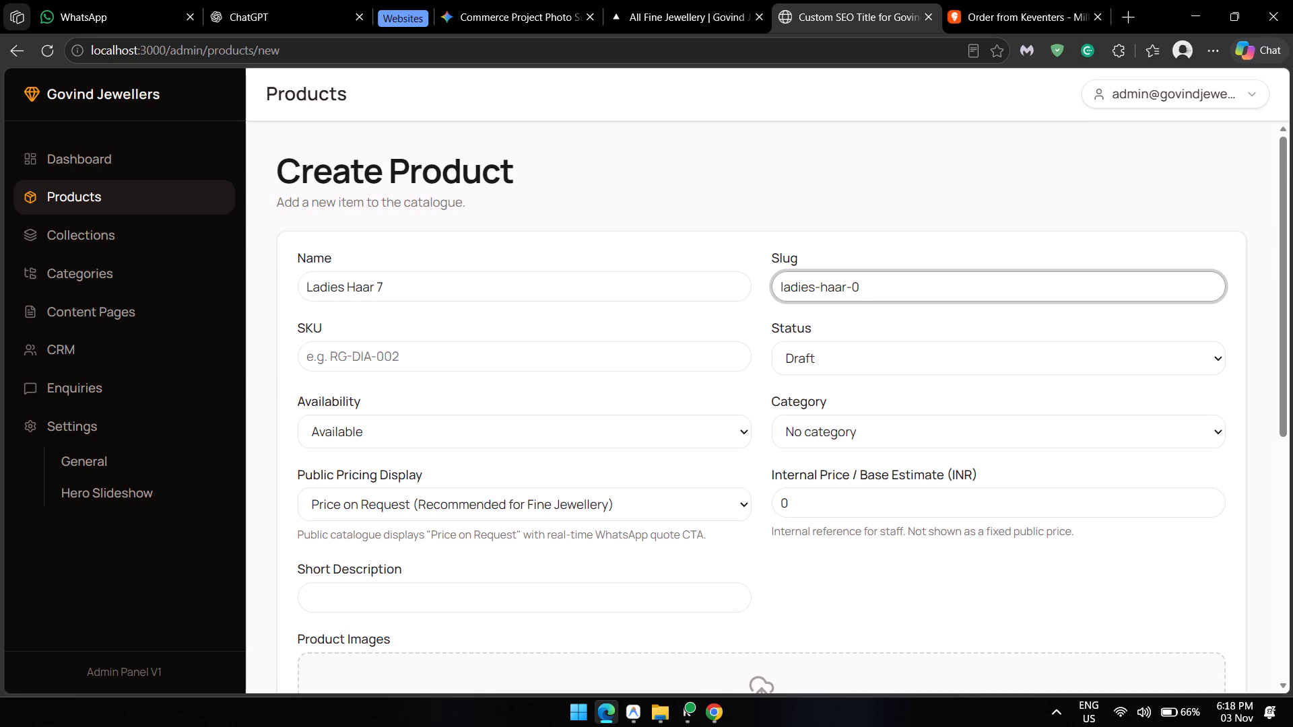
{"action": "key", "text": "7"}
{"action": "left_click", "coordinate": [848, 371]}
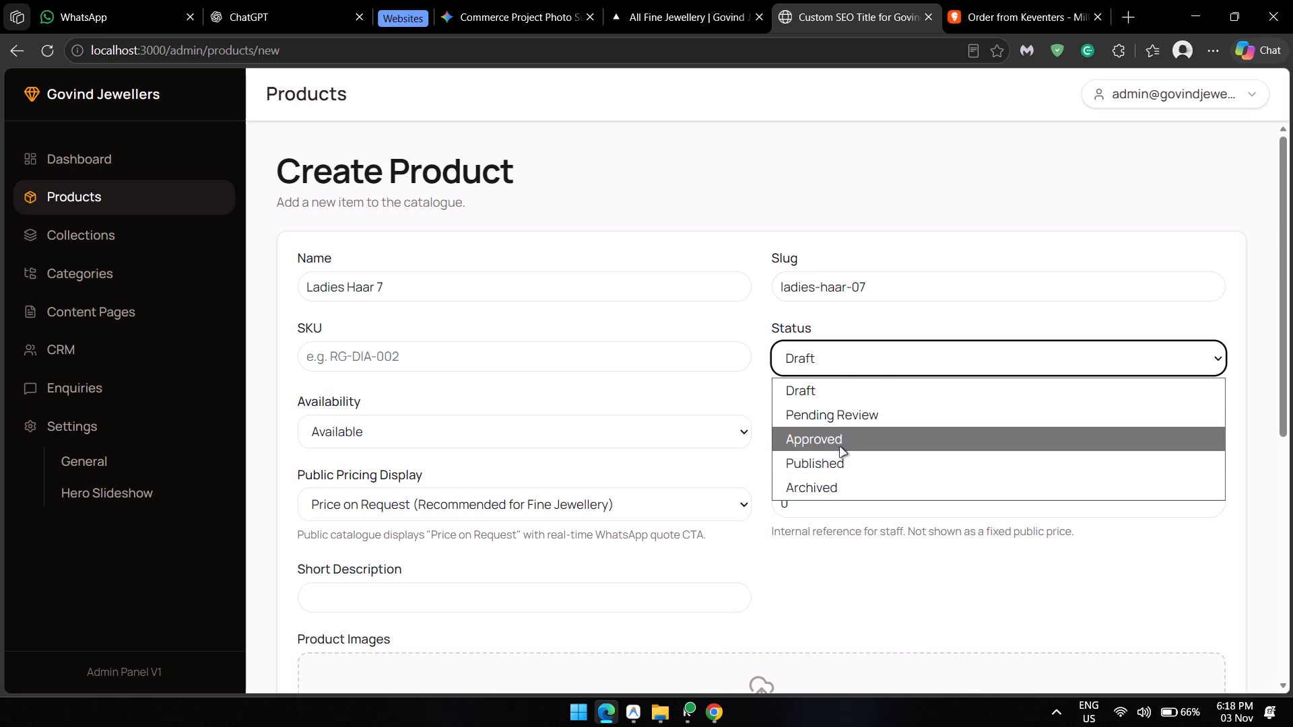
{"action": "left_click", "coordinate": [839, 462]}
Upload IMG_0209.PNG from Downloads to the media library and attach it as the product's image.
{"action": "scroll", "coordinate": [839, 462], "scroll_direction": "down", "scroll_amount": 3}
{"action": "left_click", "coordinate": [761, 424]}
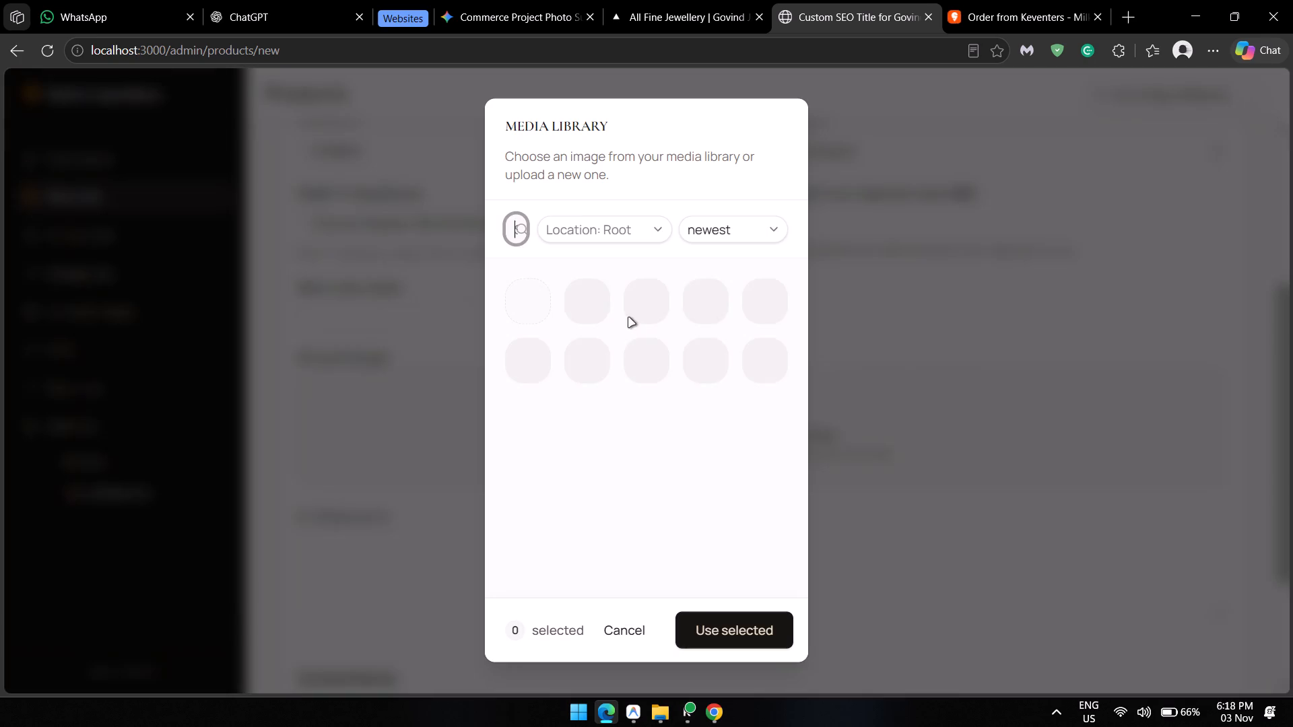
{"action": "left_click", "coordinate": [523, 308]}
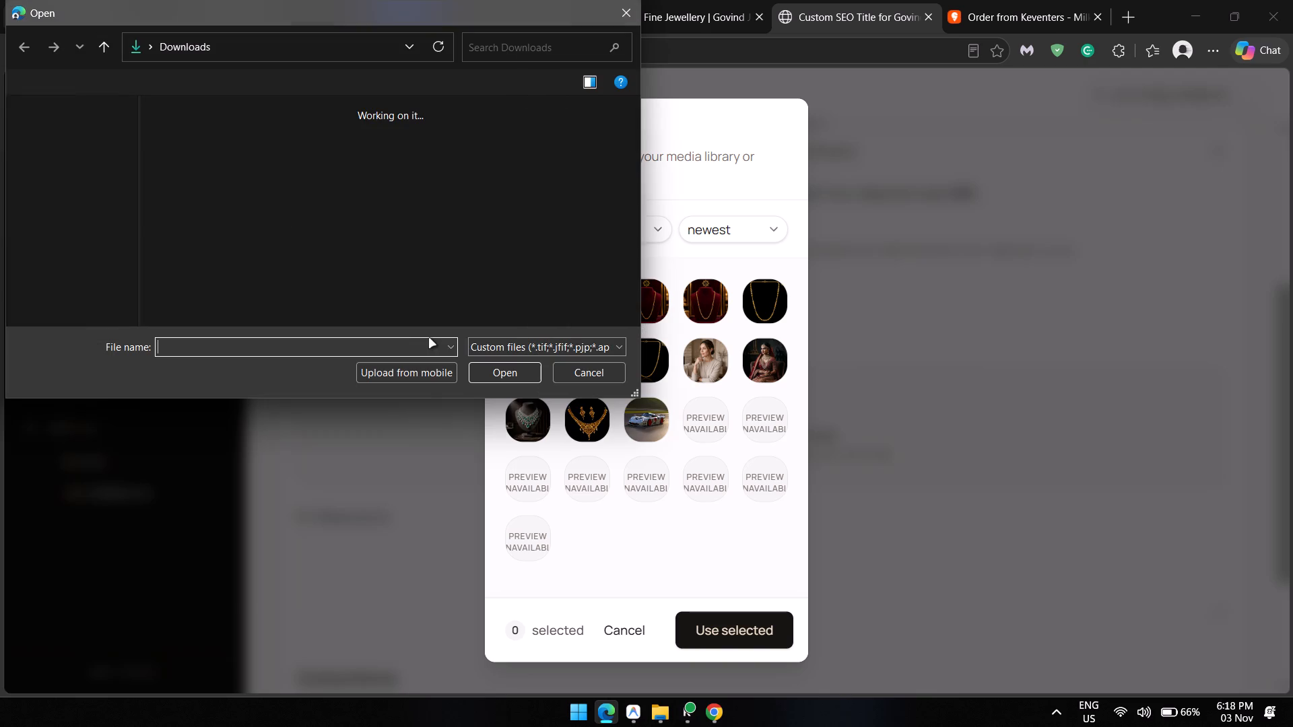
{"action": "left_click", "coordinate": [182, 174]}
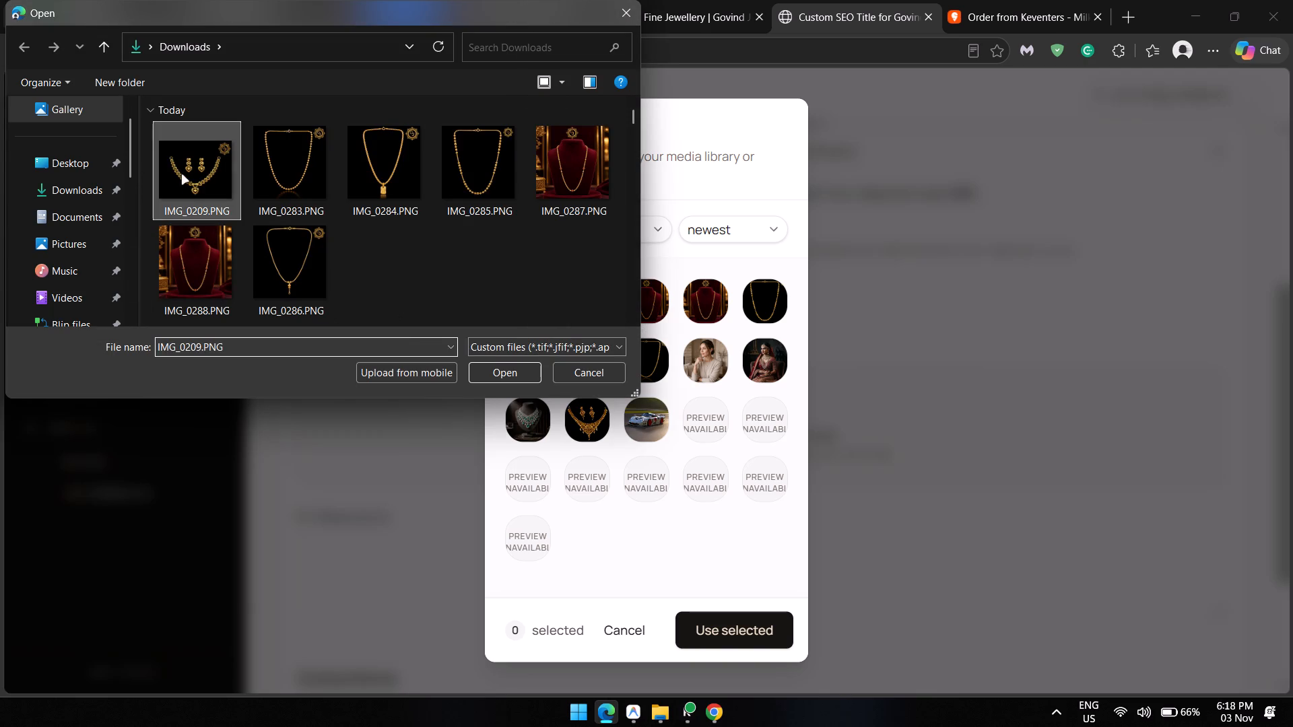
{"action": "left_click", "coordinate": [488, 386]}
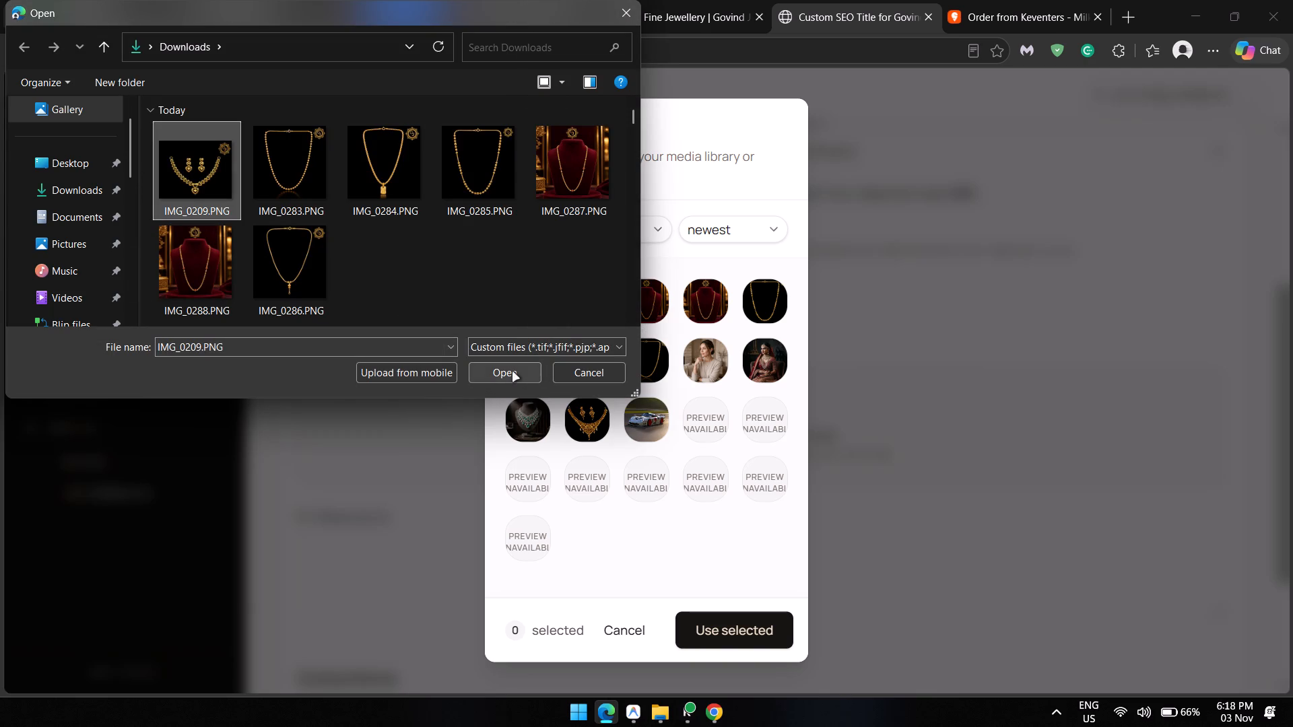
{"action": "left_click", "coordinate": [512, 372]}
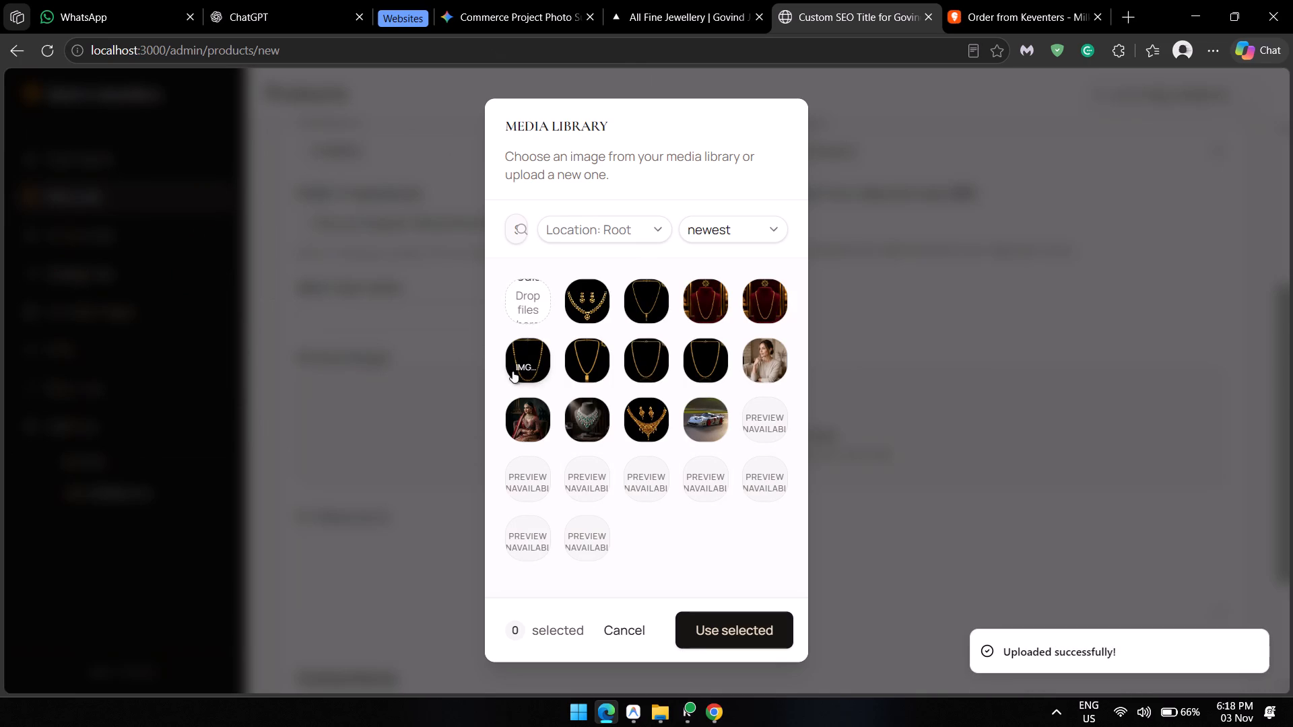
{"action": "left_click", "coordinate": [578, 296]}
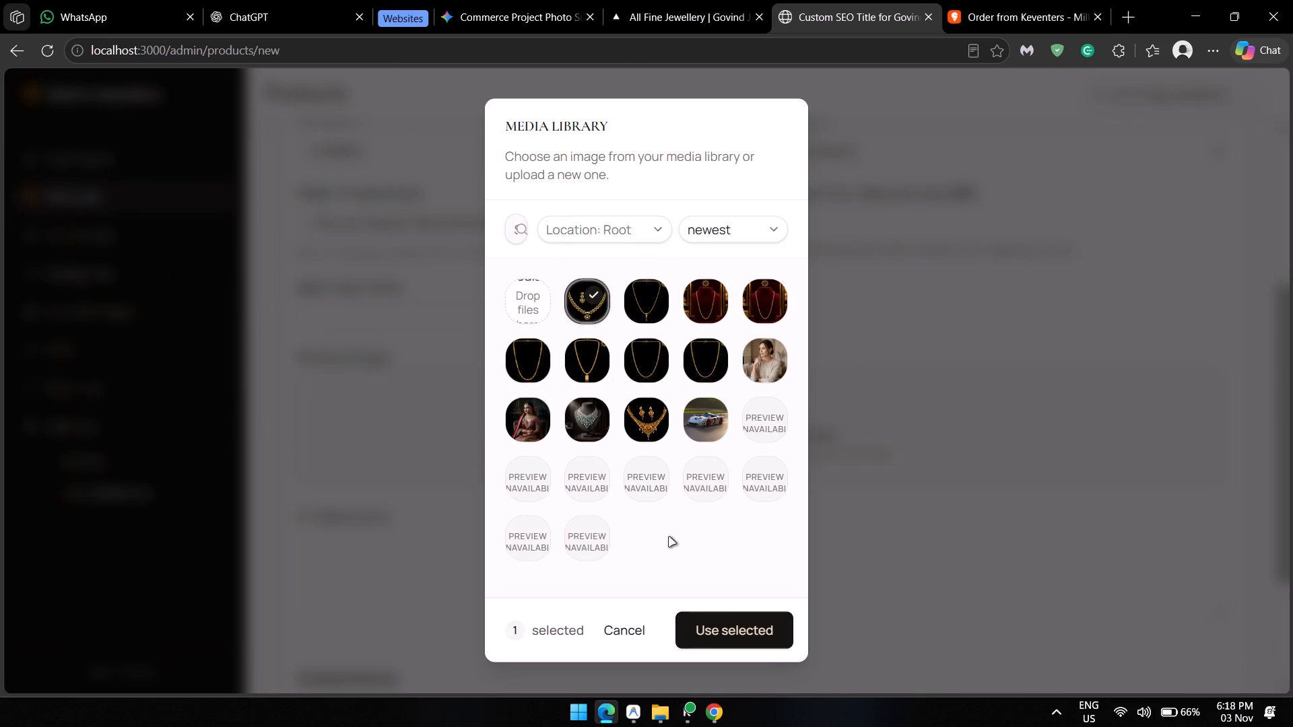
{"action": "left_click", "coordinate": [725, 633]}
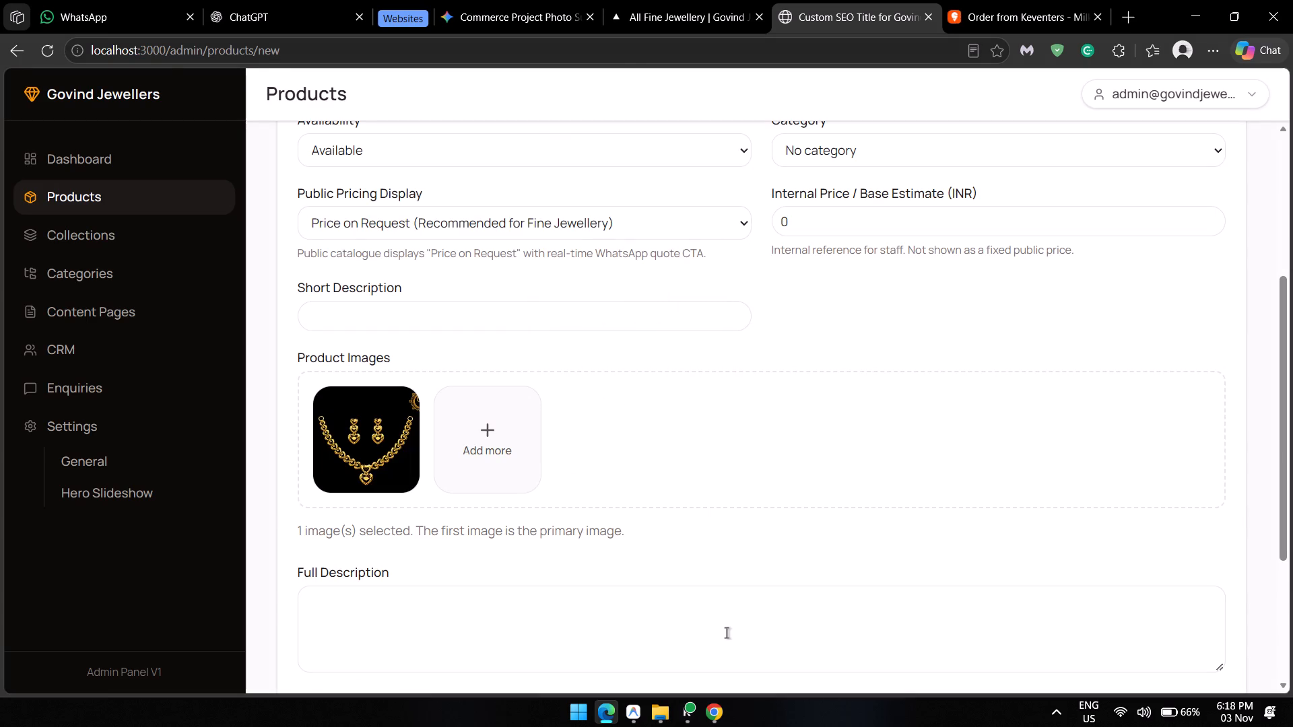
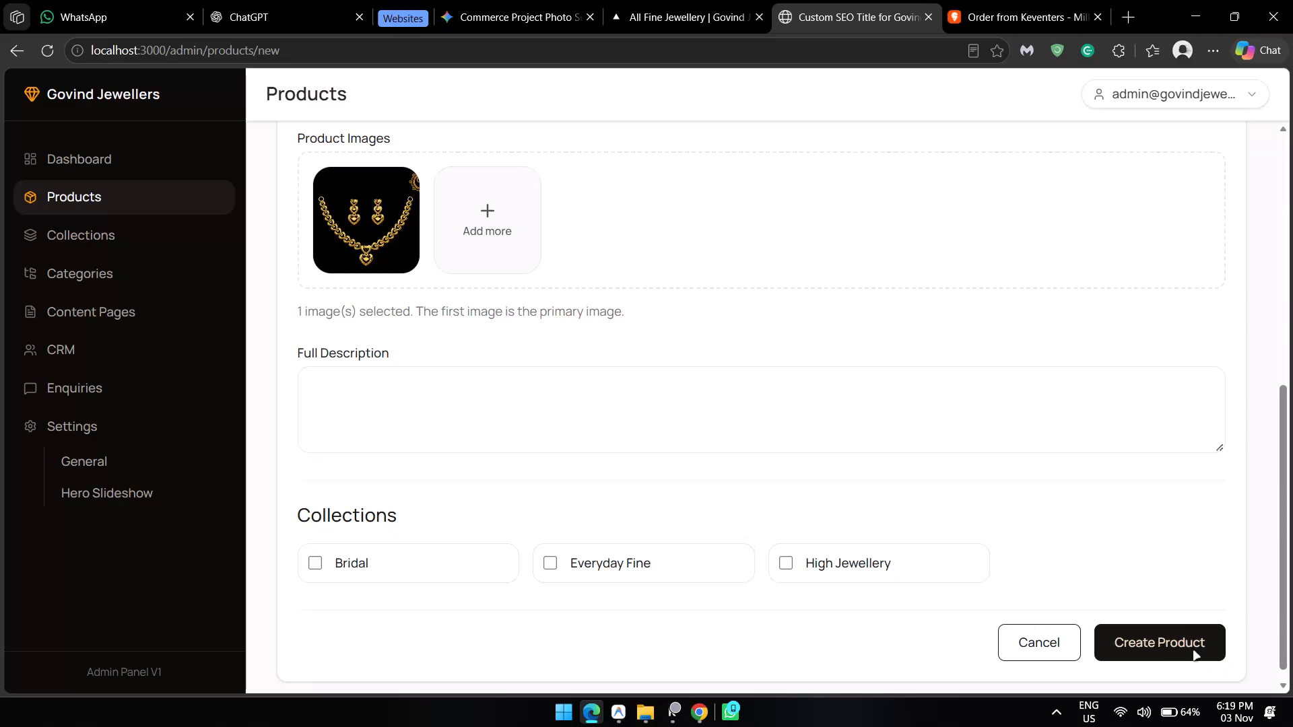
Assign the new Ladies Haar 7 product to the Haar category under Gold and create the product.
{"action": "scroll", "coordinate": [1103, 486], "scroll_direction": "up", "scroll_amount": 6}
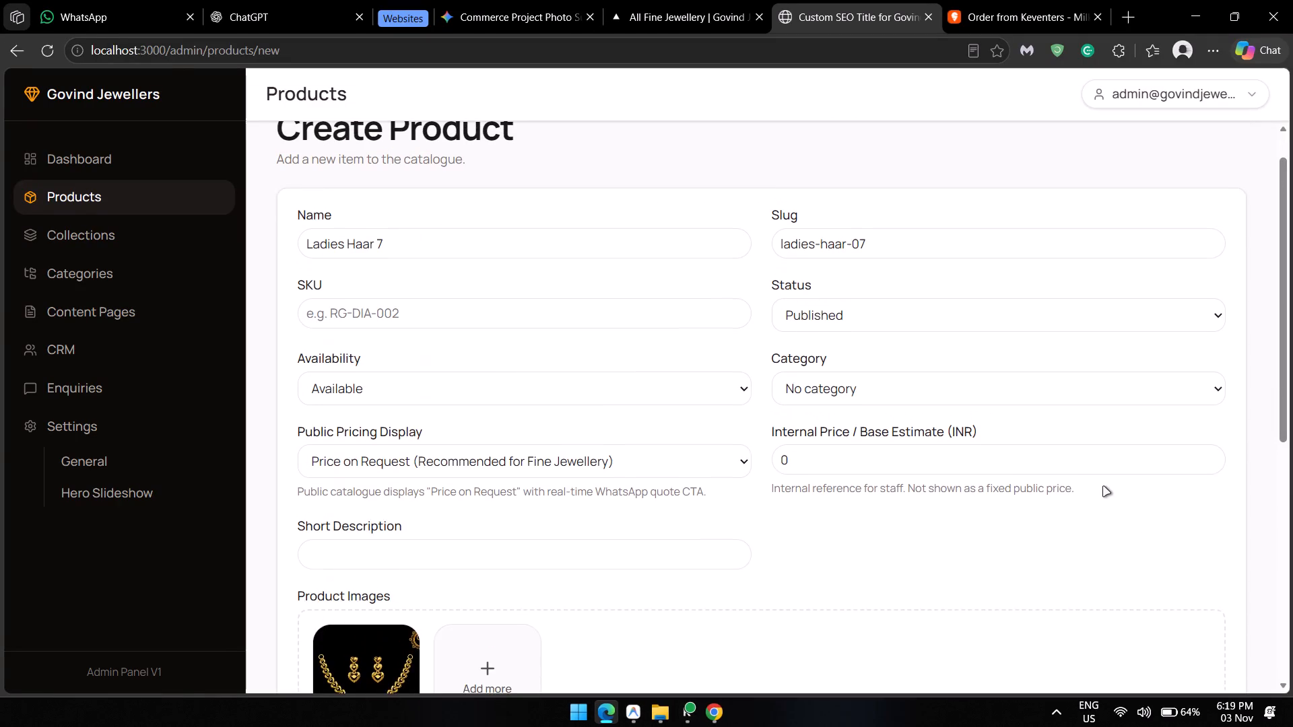
{"action": "left_click", "coordinate": [956, 392]}
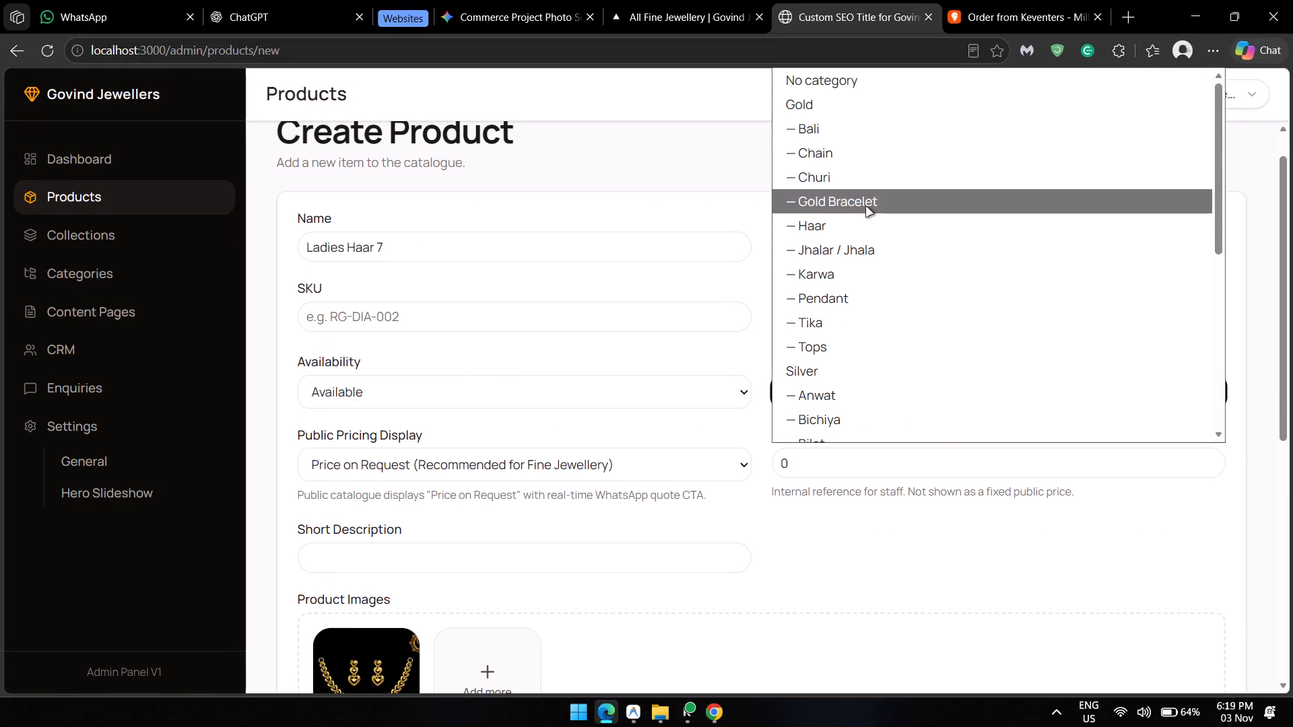
{"action": "left_click", "coordinate": [840, 225]}
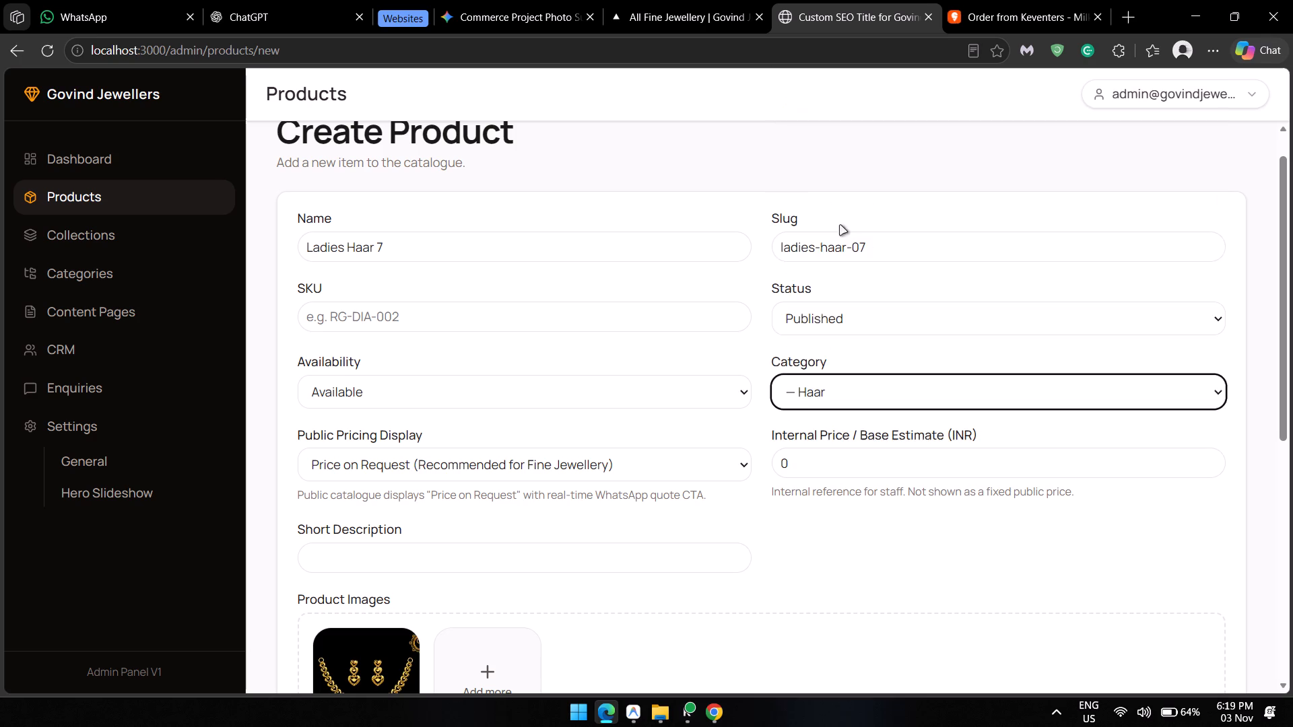
{"action": "scroll", "coordinate": [844, 250], "scroll_direction": "down", "scroll_amount": 6}
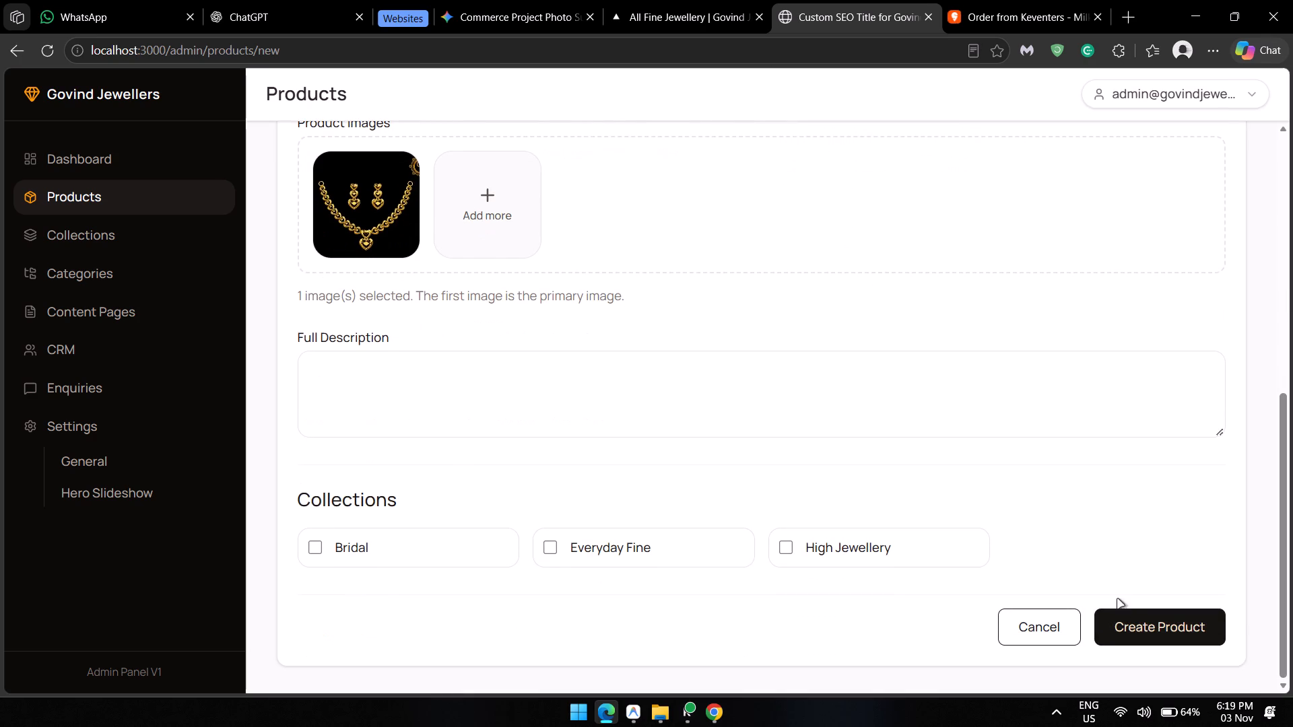
{"action": "left_click", "coordinate": [1134, 627]}
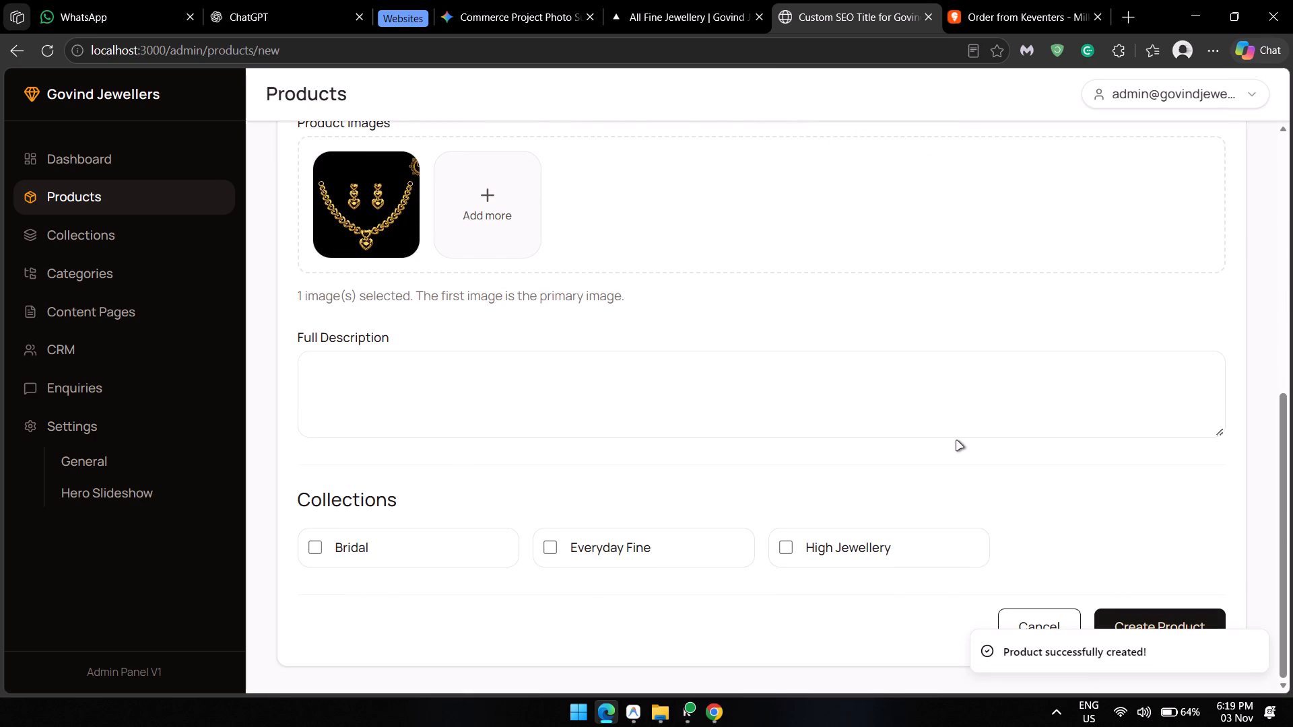
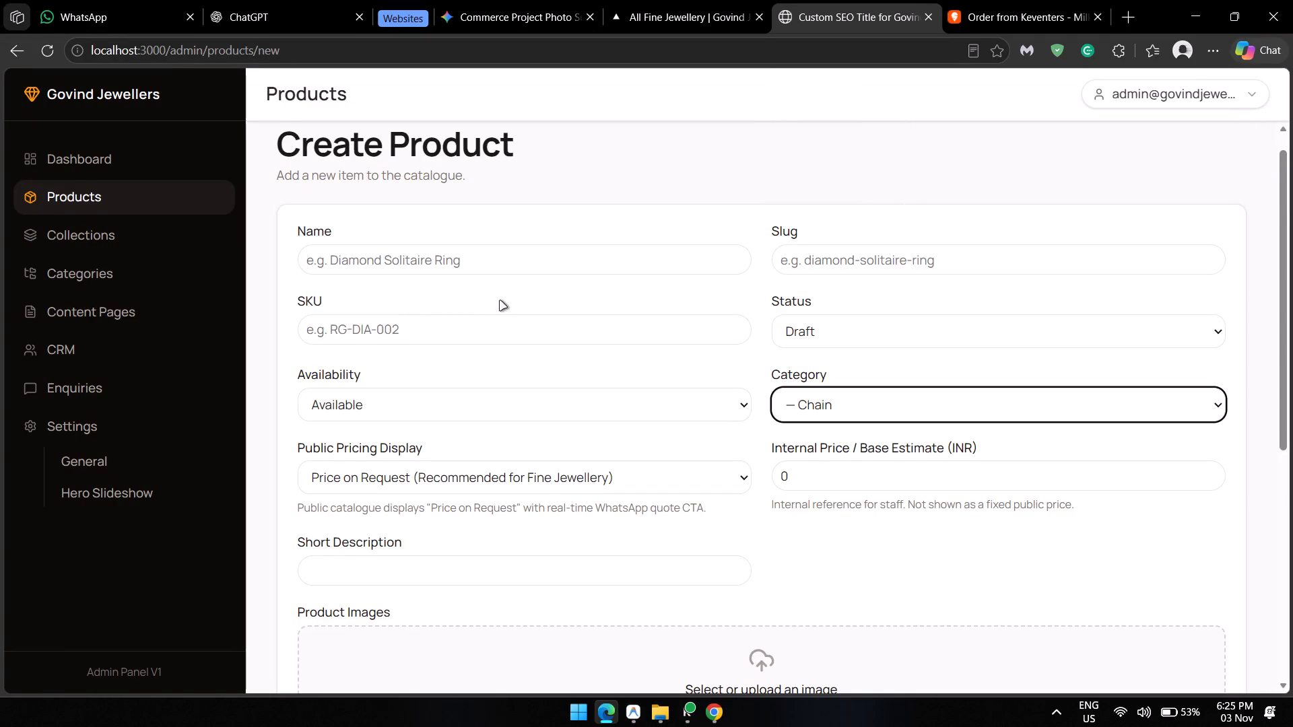
Name the new product Gents chain 1, give it the slug gents-chain-01 and set its status to Published.
{"action": "left_click", "coordinate": [475, 262]}
{"action": "type", "text": "Gents chain"}
{"action": "key", "text": "space"}
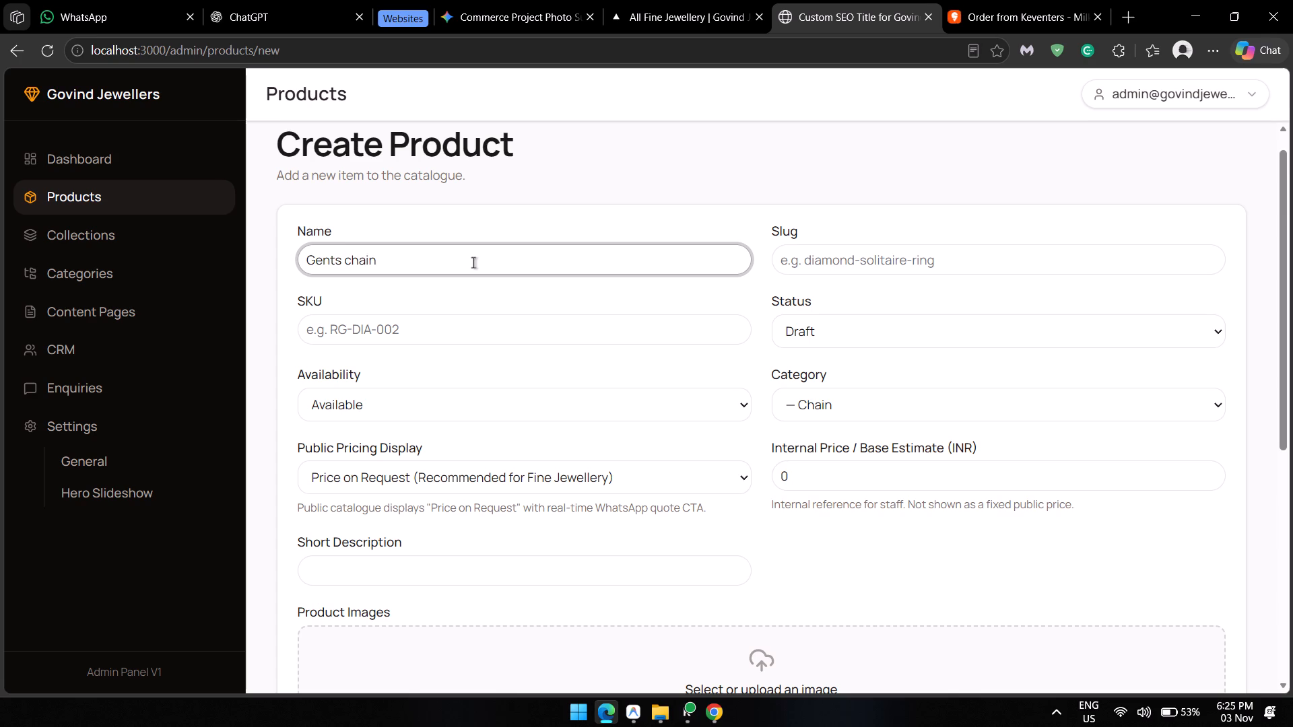
{"action": "key", "text": "1"}
{"action": "left_click", "coordinate": [864, 254]}
{"action": "type", "text": "gents-g"}
{"action": "key", "text": "BackSpace"}
{"action": "type", "text": "chain-01"}
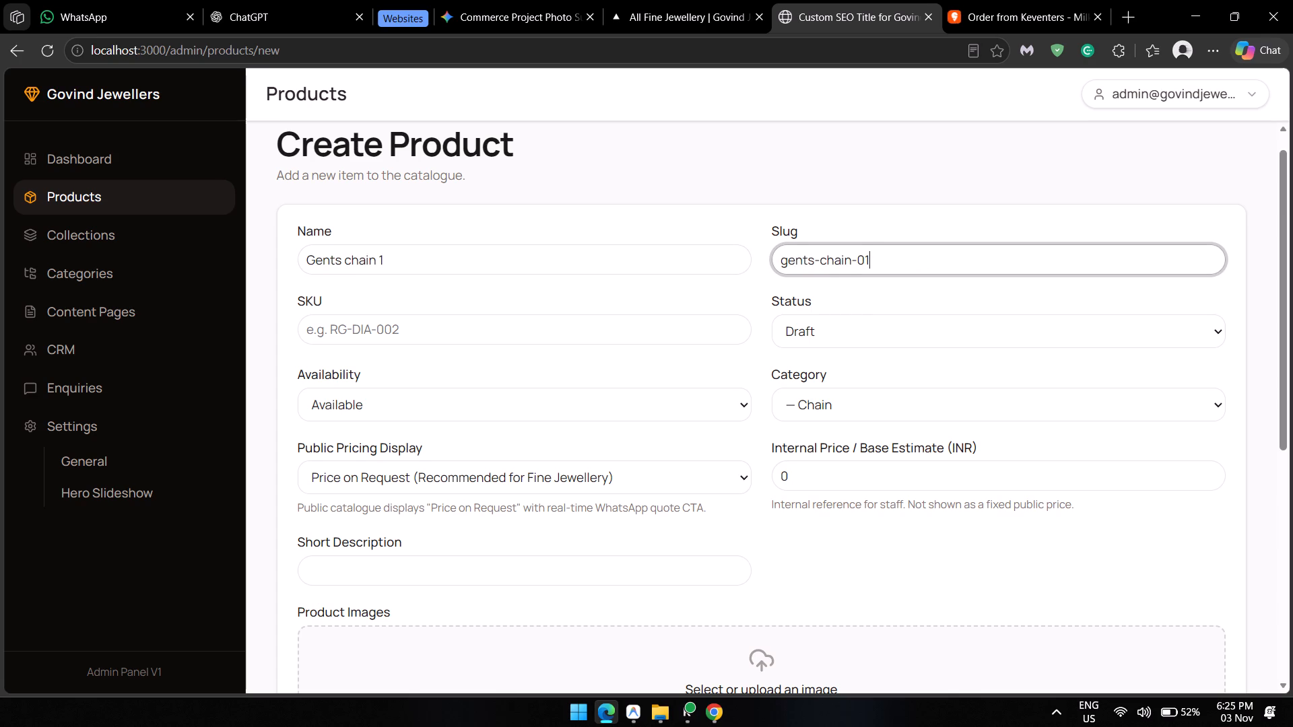
{"action": "left_click", "coordinate": [863, 334]}
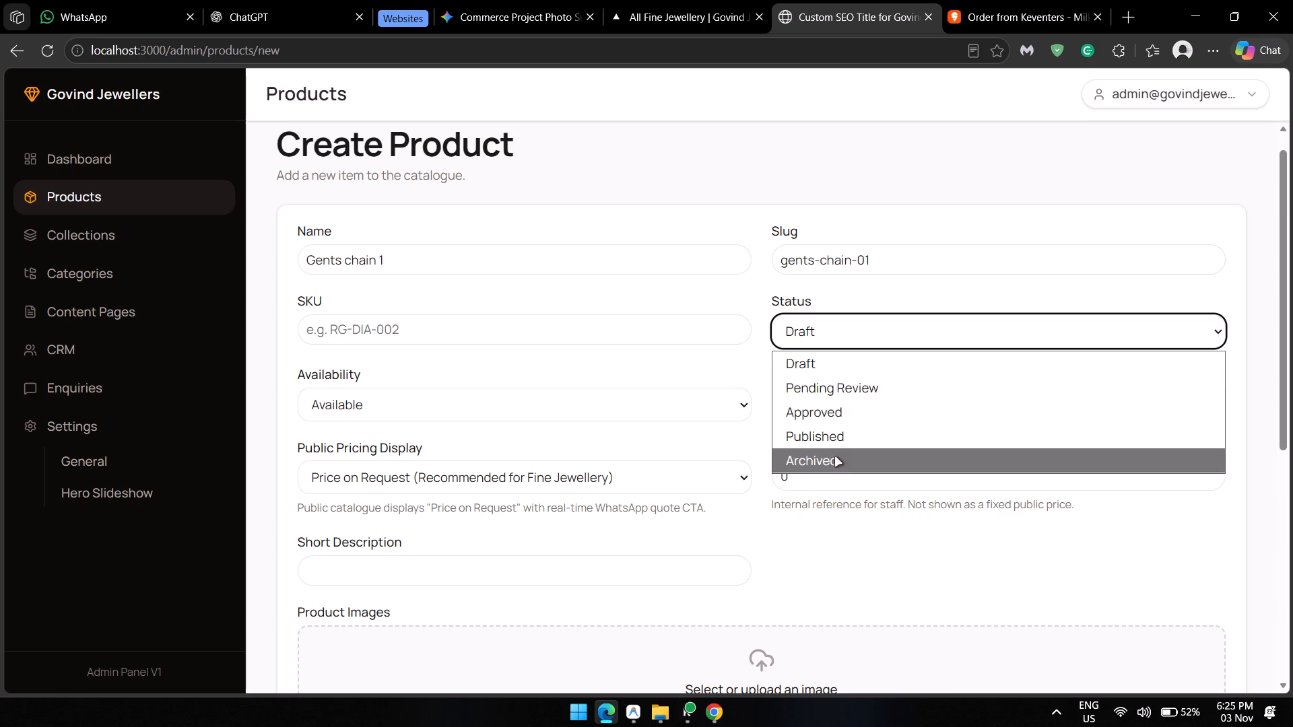
{"action": "left_click", "coordinate": [831, 440]}
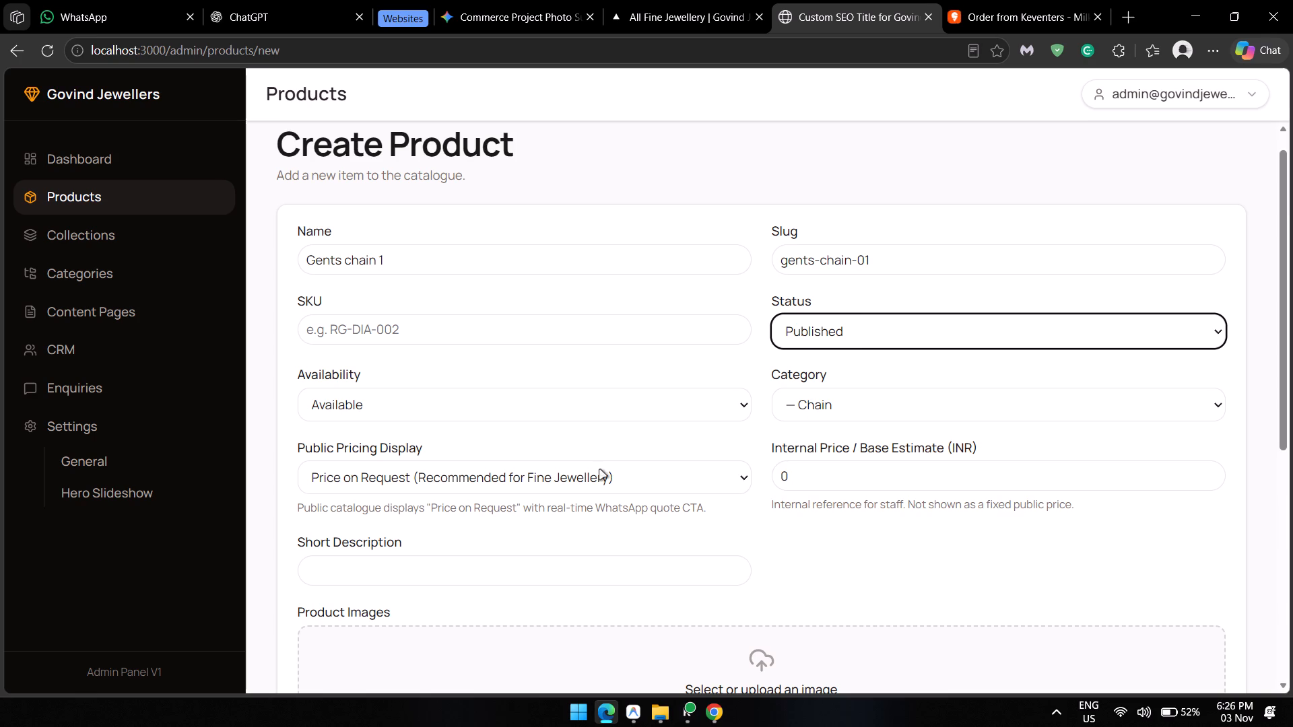
Upload IMG_0291.PNG from Downloads as the Gents chain 1 product image and create the product.
{"action": "scroll", "coordinate": [556, 488], "scroll_direction": "down", "scroll_amount": 3}
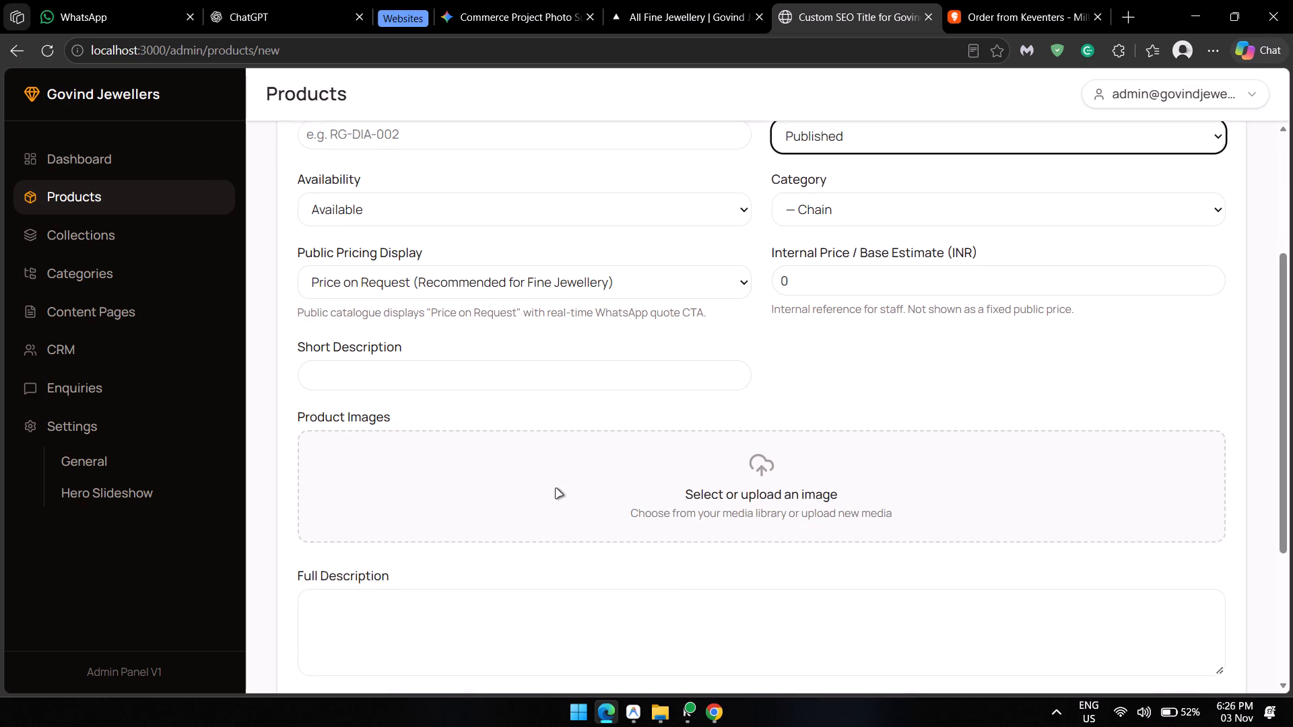
{"action": "left_click", "coordinate": [556, 488]}
{"action": "left_click", "coordinate": [523, 305]}
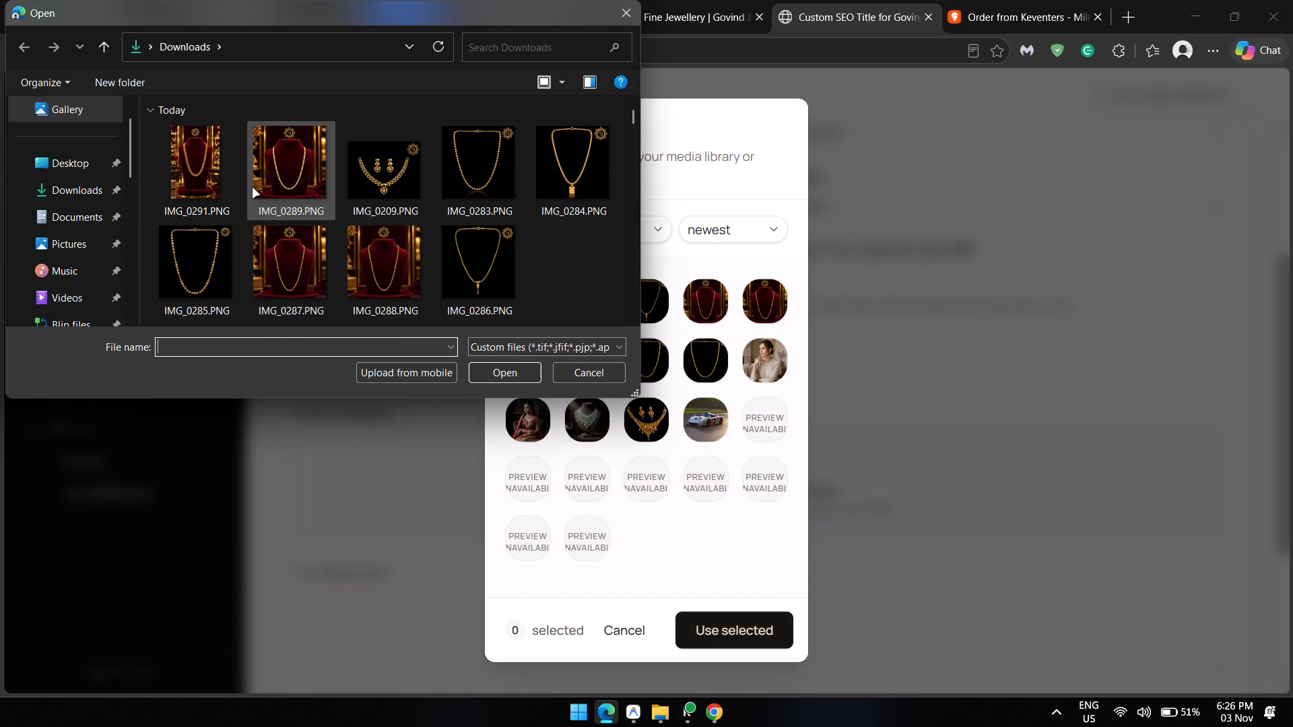
{"action": "left_click", "coordinate": [195, 168]}
{"action": "left_click", "coordinate": [487, 368]}
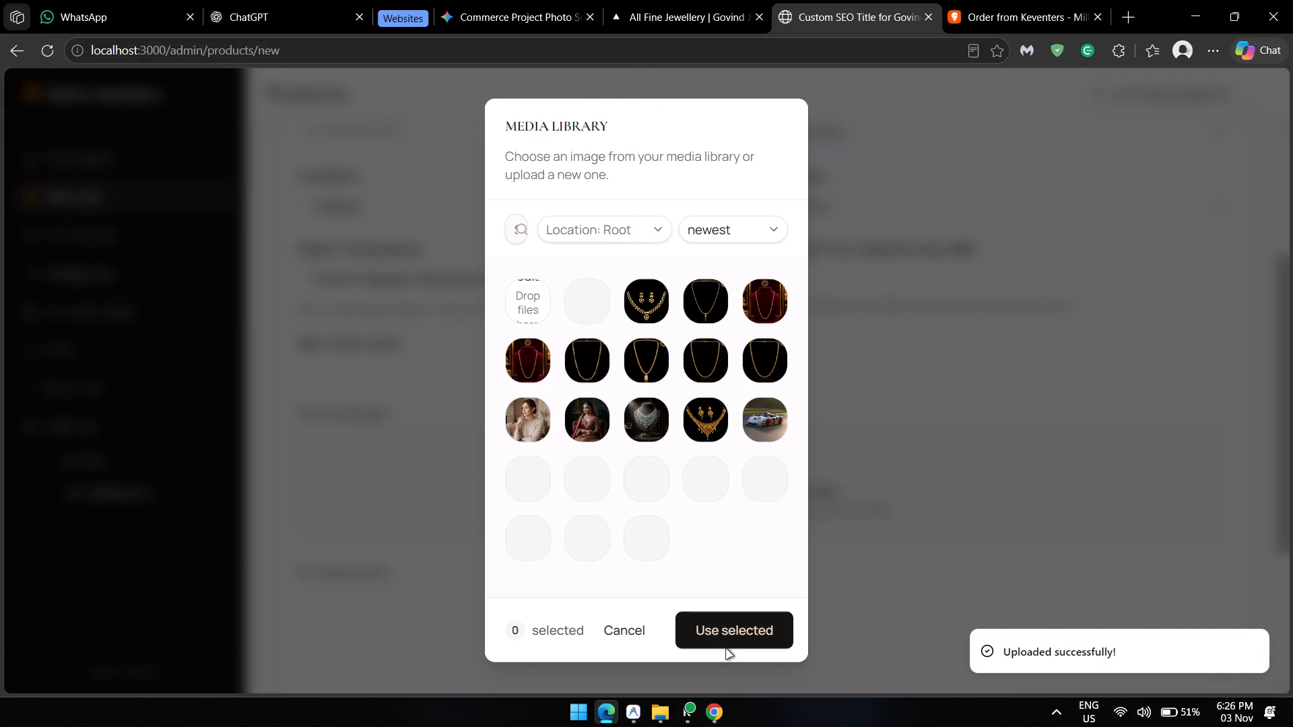
{"action": "left_click", "coordinate": [578, 297]}
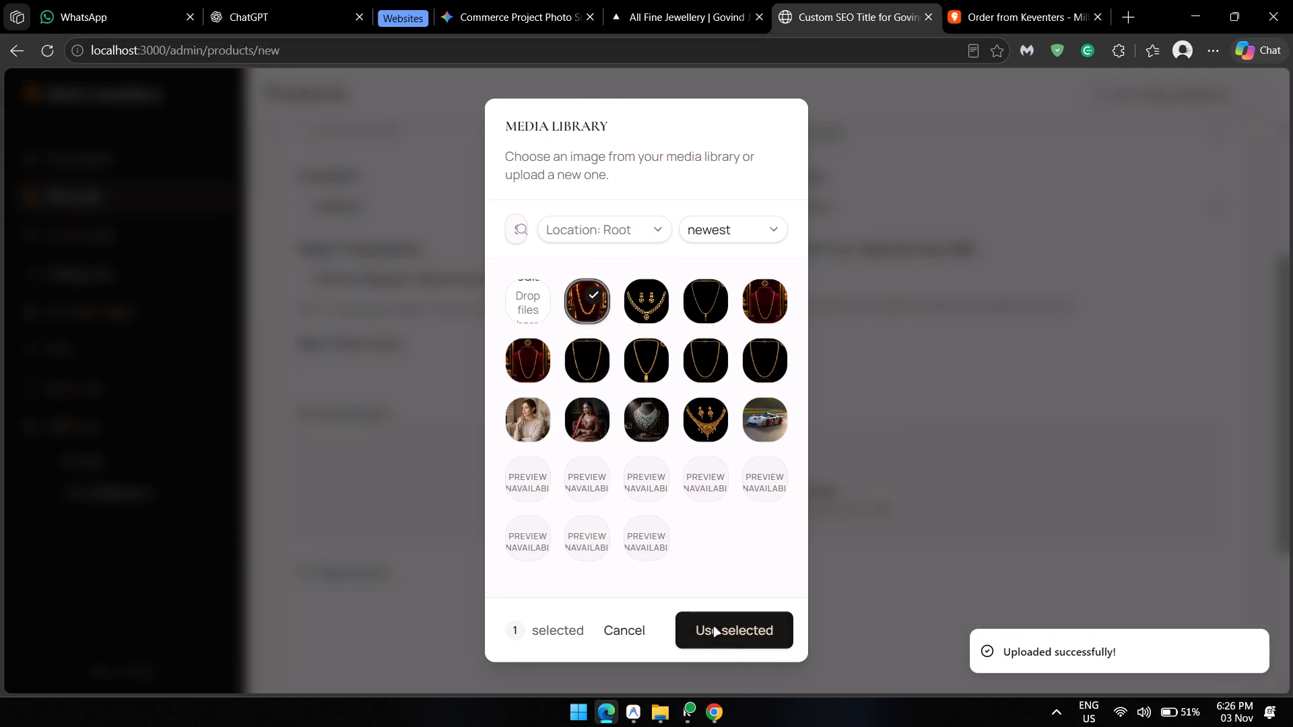
{"action": "left_click", "coordinate": [714, 628]}
{"action": "scroll", "coordinate": [784, 598], "scroll_direction": "down", "scroll_amount": 4}
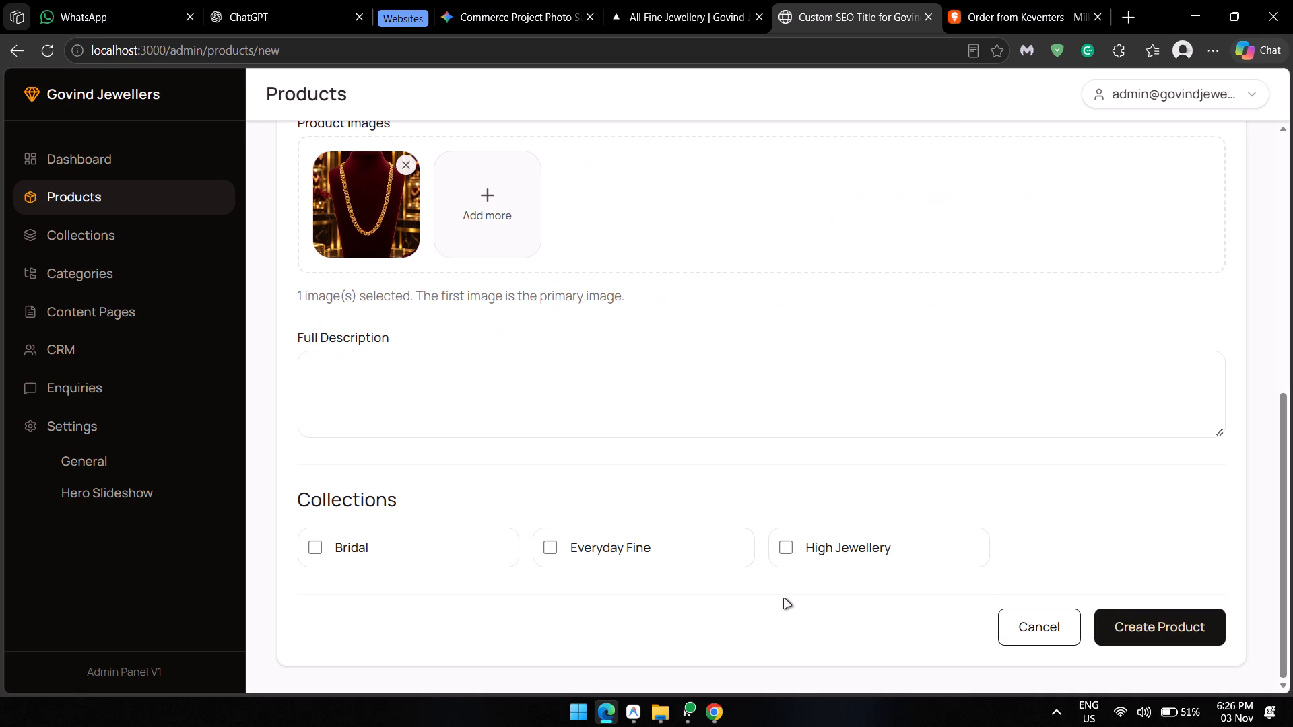
{"action": "left_click", "coordinate": [1150, 632]}
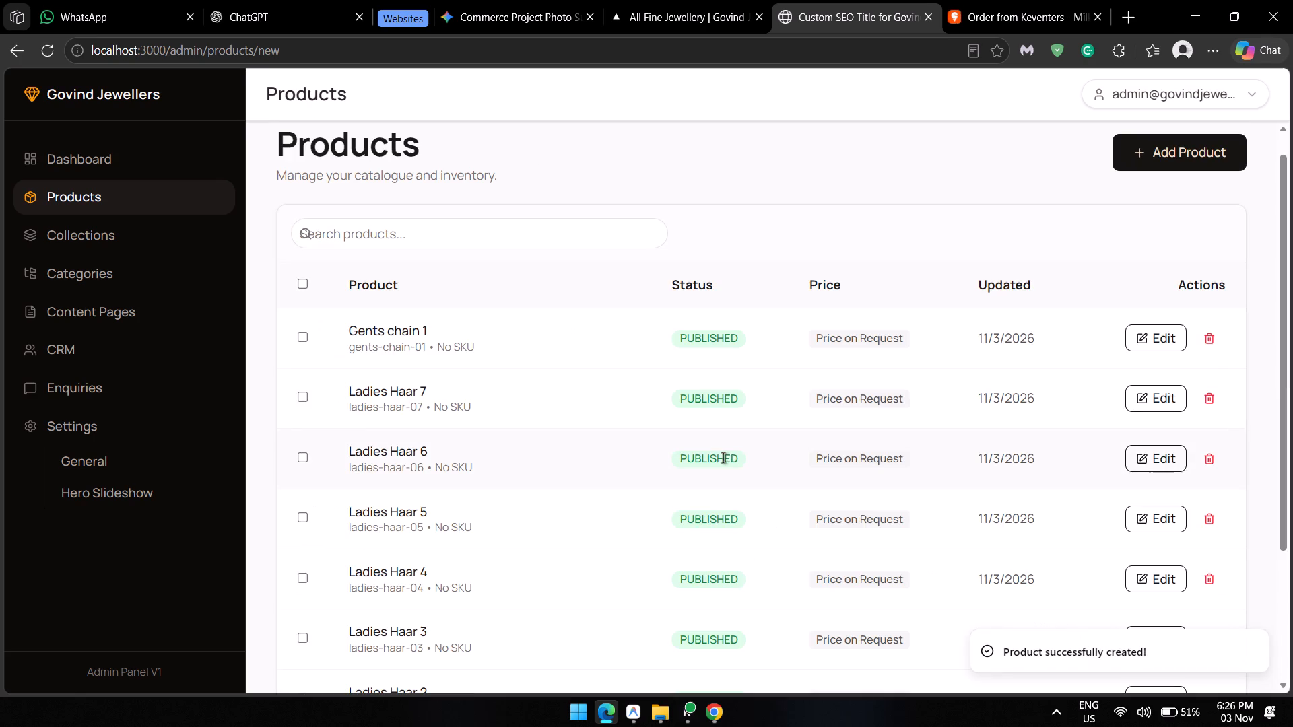
Start another new product named Gents chain 2 with the slug gents-chain-02.
{"action": "left_click", "coordinate": [1148, 158]}
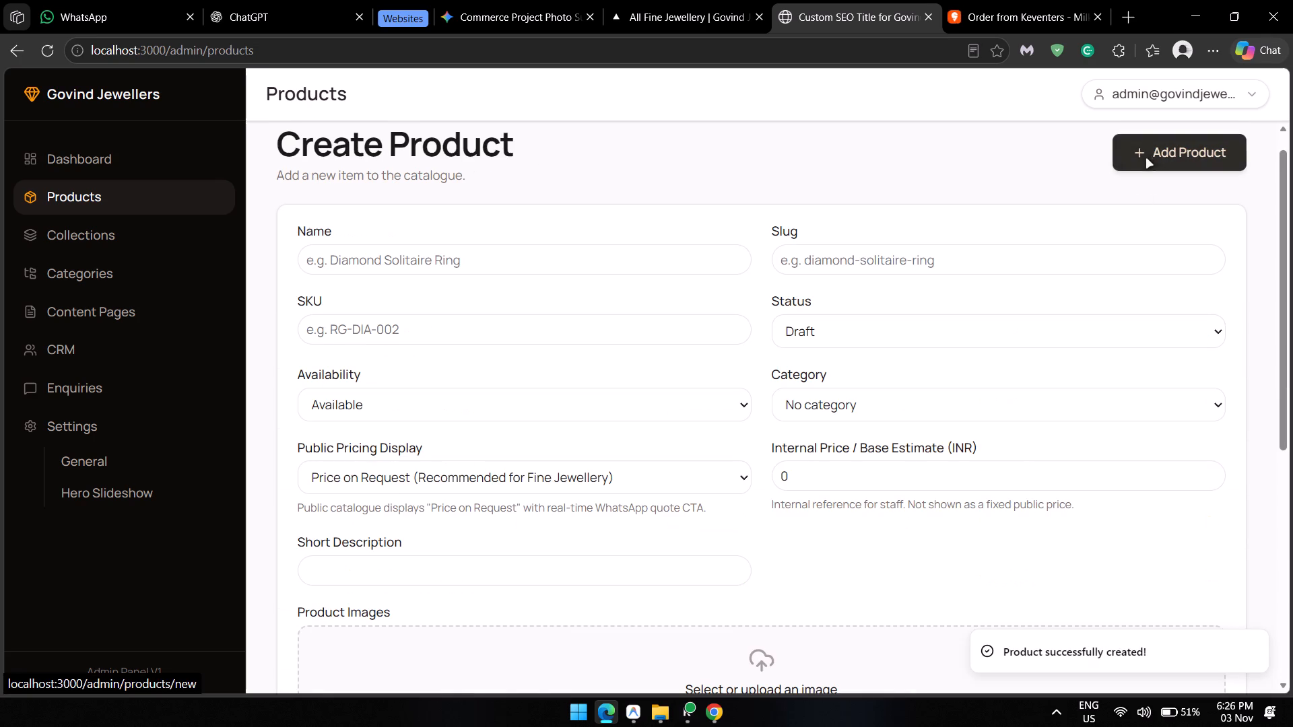
{"action": "left_click", "coordinate": [490, 265]}
{"action": "type", "text": "Genyts"}
{"action": "key", "text": "BackSpace"}
{"action": "key", "text": "BackSpace"}
{"action": "key", "text": "BackSpace"}
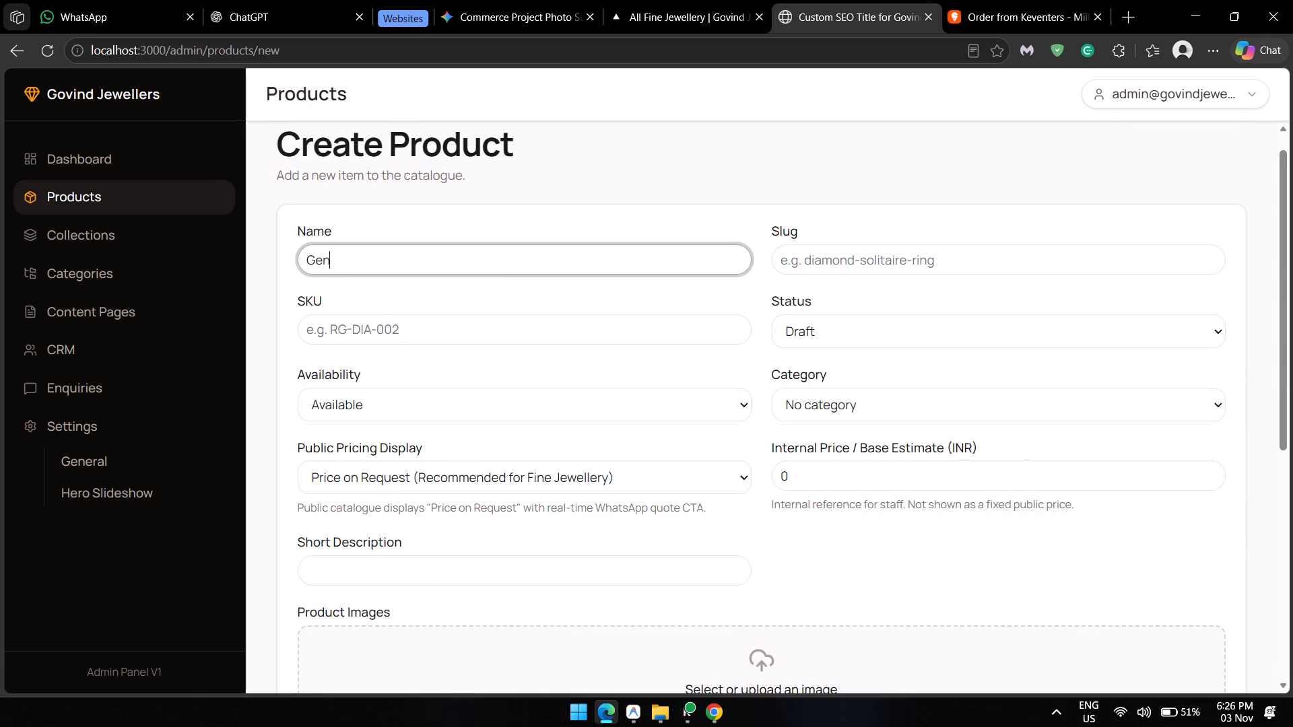
{"action": "type", "text": "ts chain 0"}
{"action": "key", "text": "BackSpace"}
{"action": "key", "text": "2"}
{"action": "left_click", "coordinate": [861, 256]}
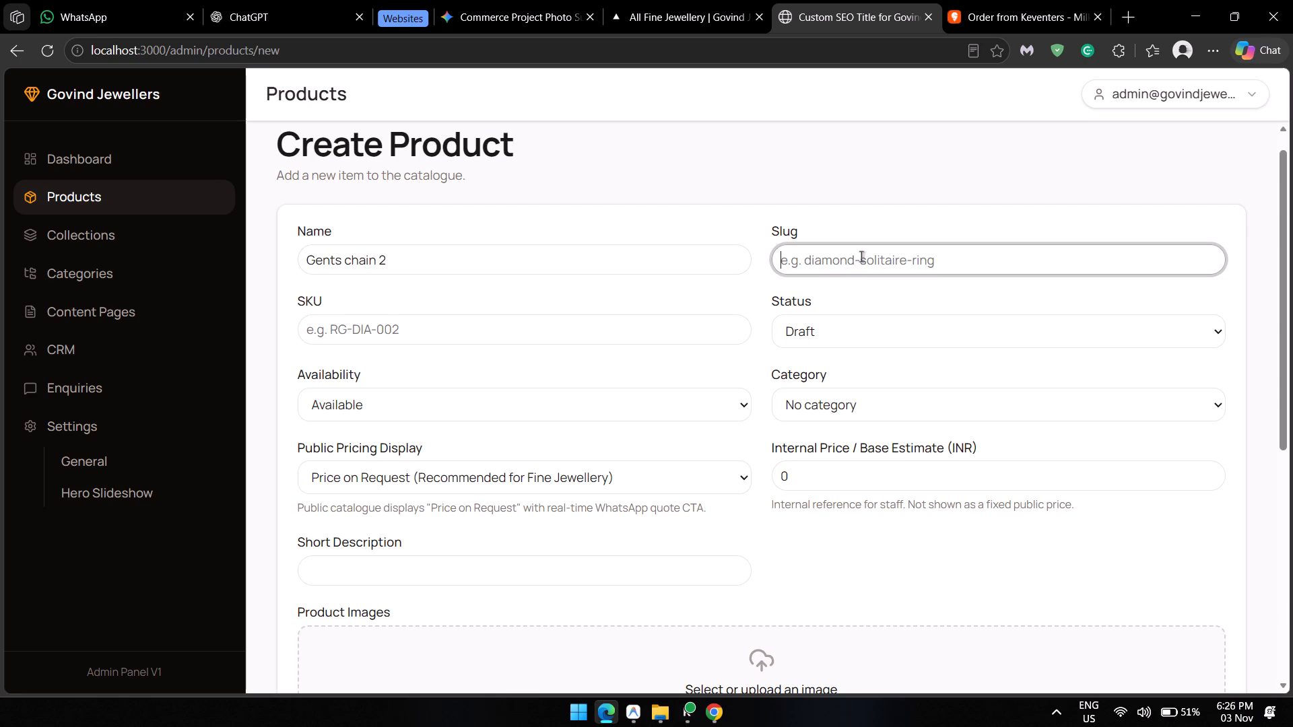
{"action": "type", "text": "gents"}
{"action": "type", "text": "-chain-02"}
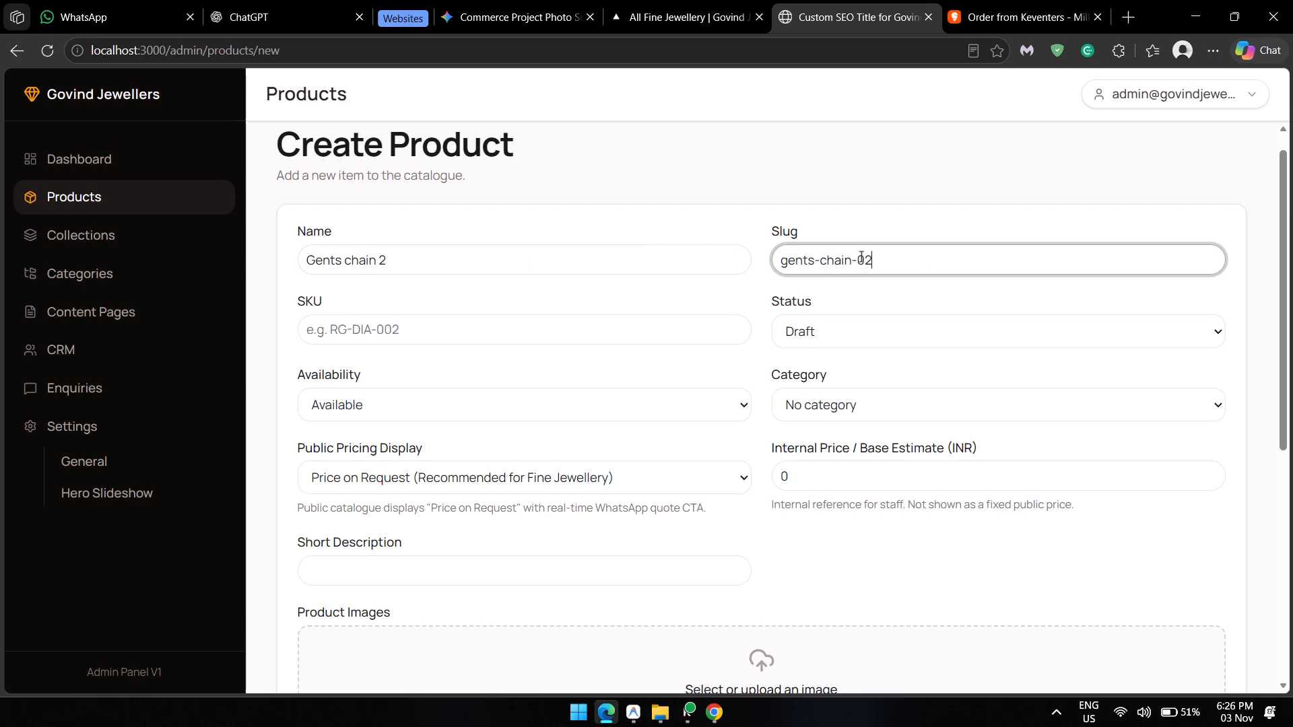
Set the Gents chain 2 status to Published and assign it to the Chain category under Gold.
{"action": "left_click", "coordinate": [853, 336]}
{"action": "left_click", "coordinate": [823, 438]}
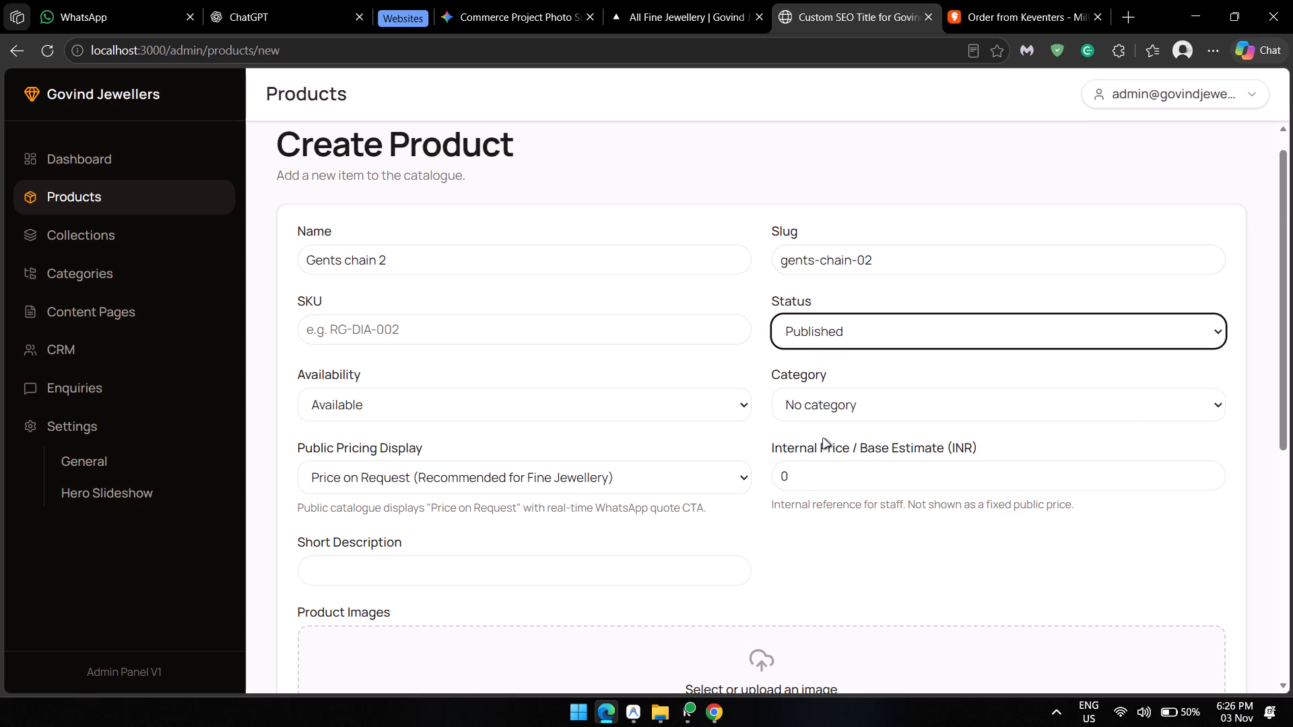
{"action": "left_click", "coordinate": [886, 413]}
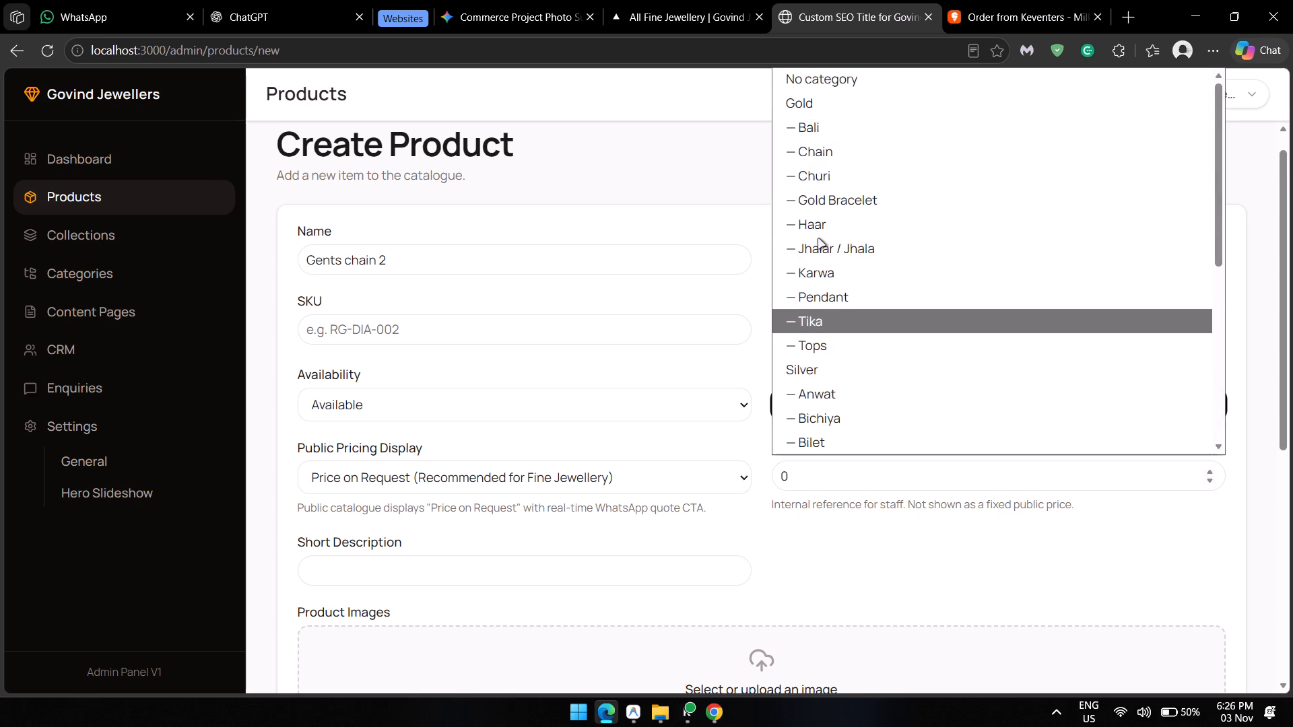
{"action": "left_click", "coordinate": [824, 157]}
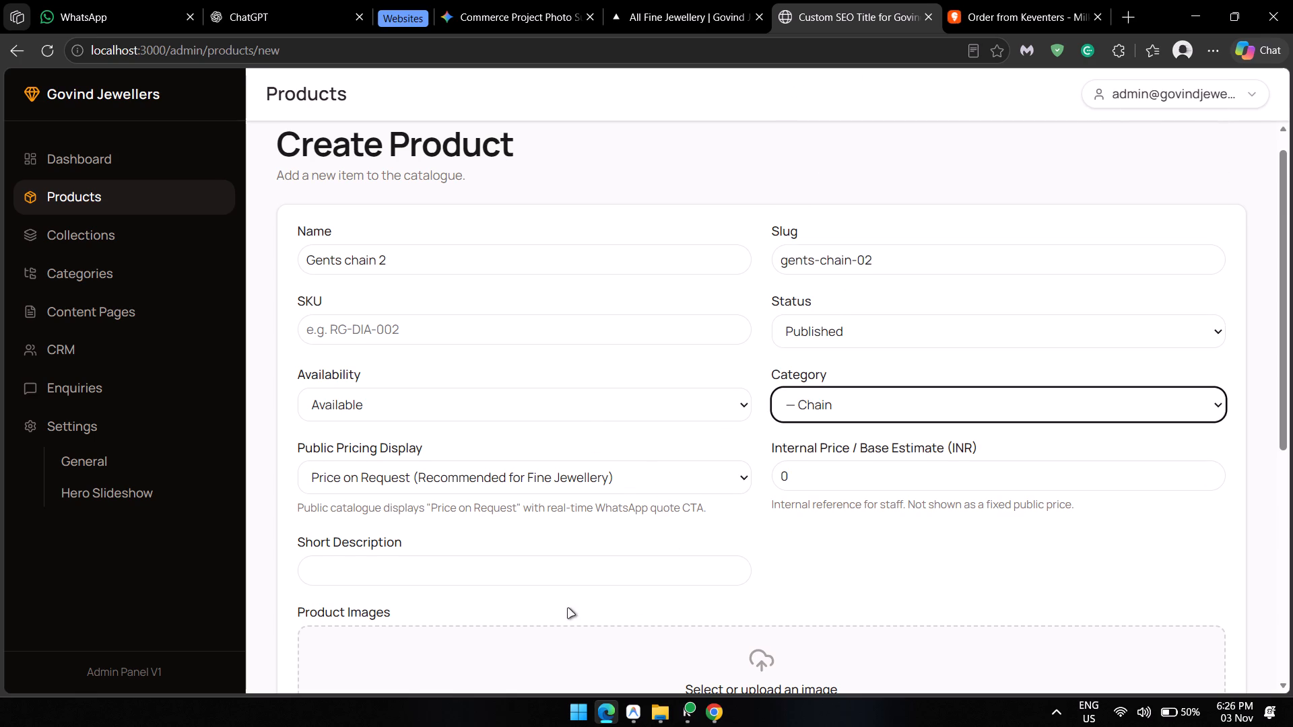
Upload IMG_0291.PNG from Downloads to the media library and use the newest upload as the Gents chain 2 product image.
{"action": "scroll", "coordinate": [568, 608], "scroll_direction": "down", "scroll_amount": 2}
{"action": "left_click", "coordinate": [761, 515]}
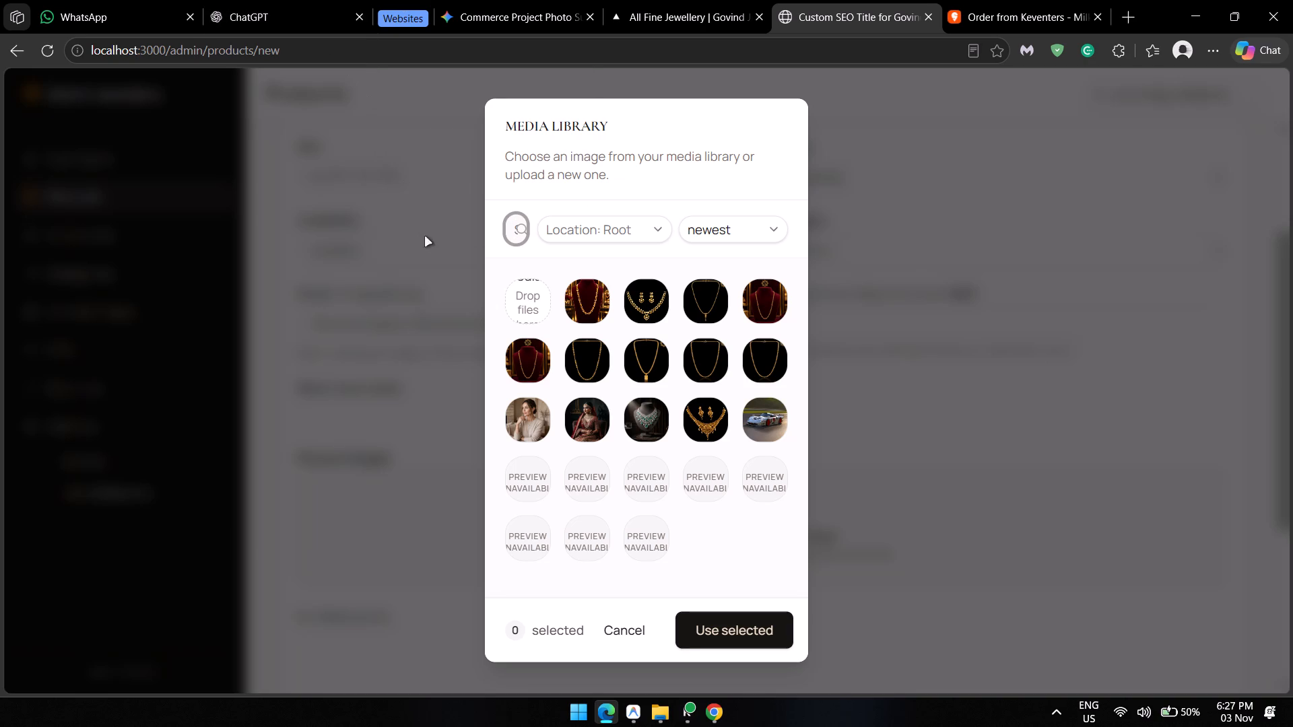
{"action": "left_click", "coordinate": [521, 300]}
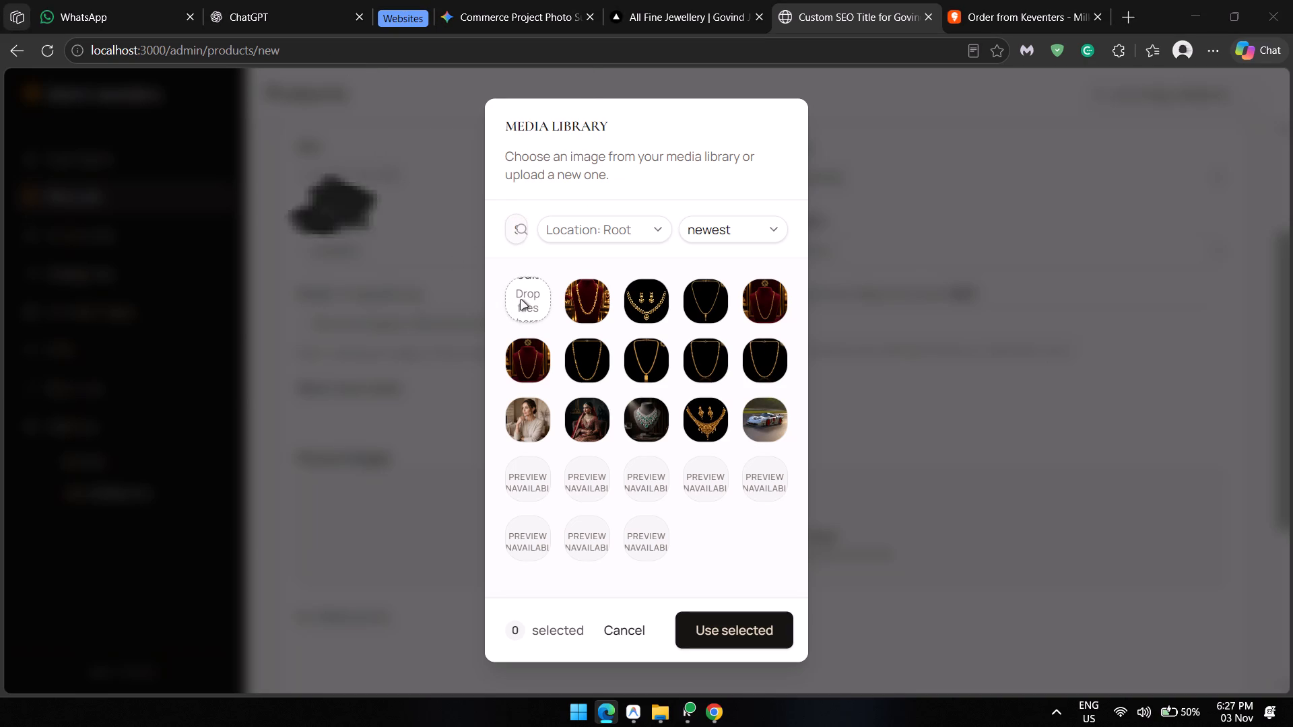
{"action": "left_click", "coordinate": [575, 368]}
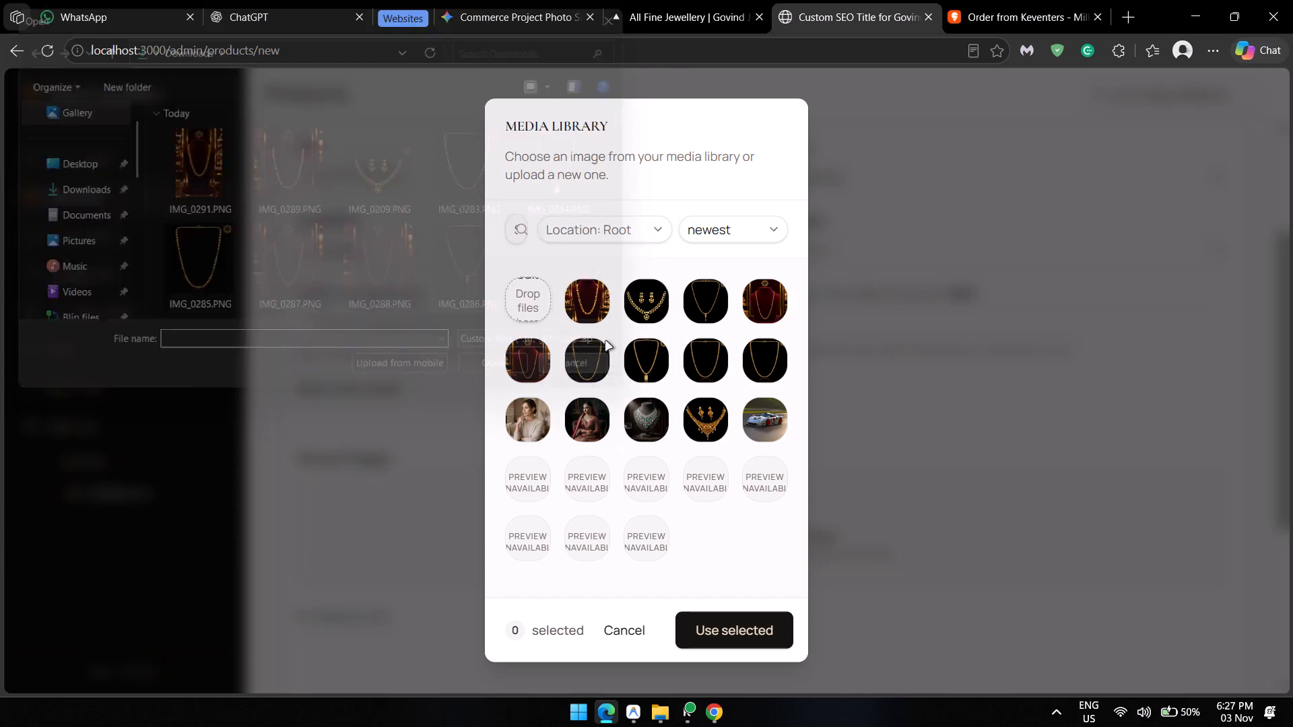
{"action": "left_click", "coordinate": [530, 302]}
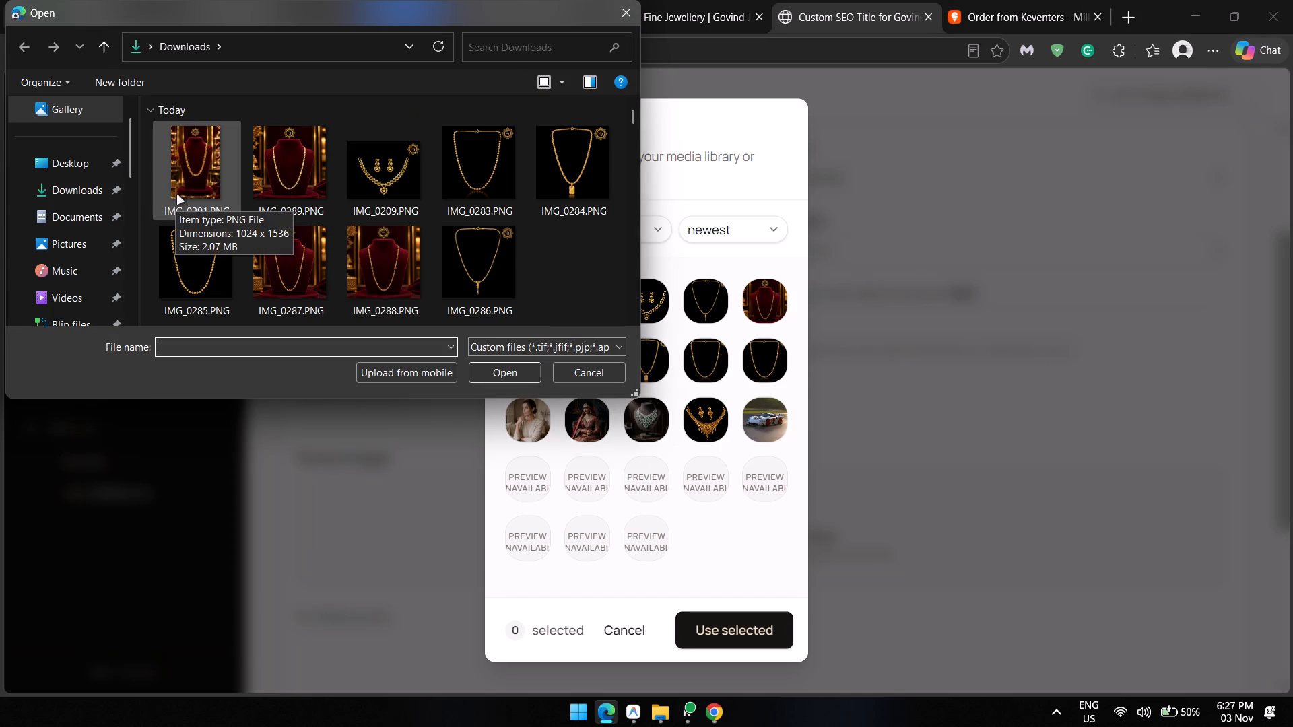
{"action": "left_click", "coordinate": [182, 186]}
{"action": "left_click", "coordinate": [517, 377]}
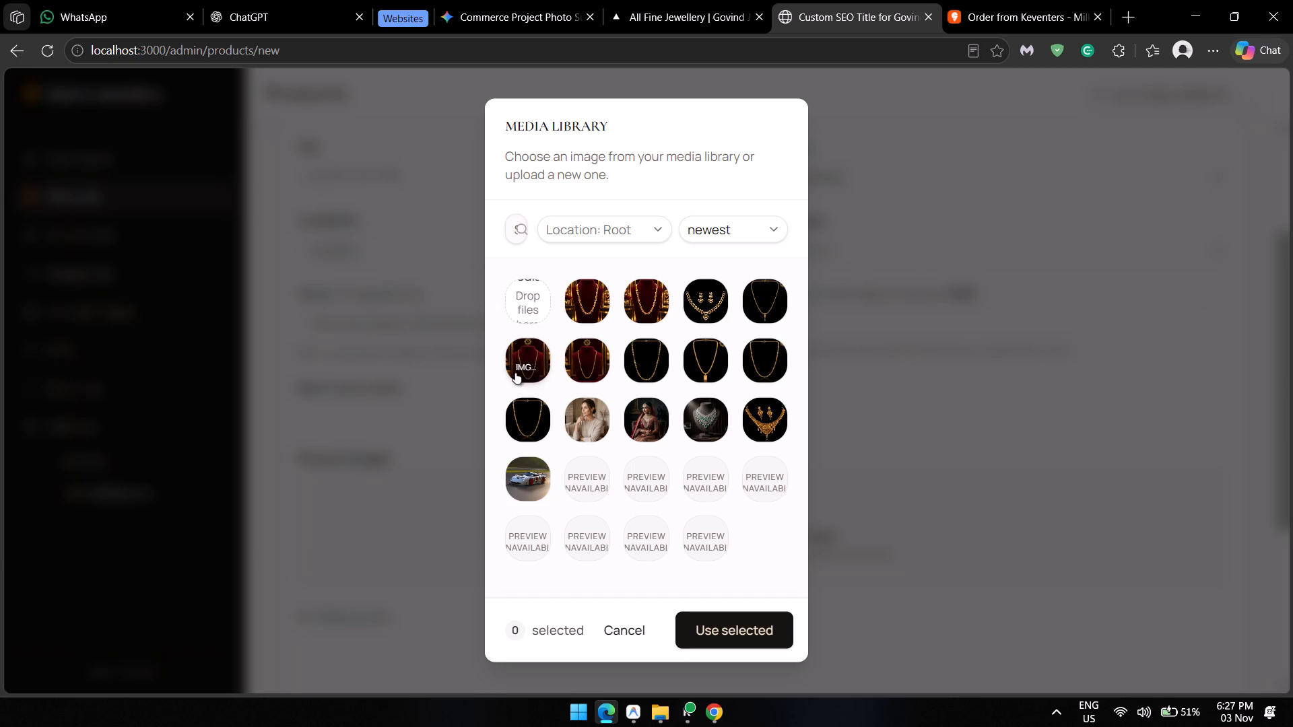
{"action": "left_click", "coordinate": [581, 300]}
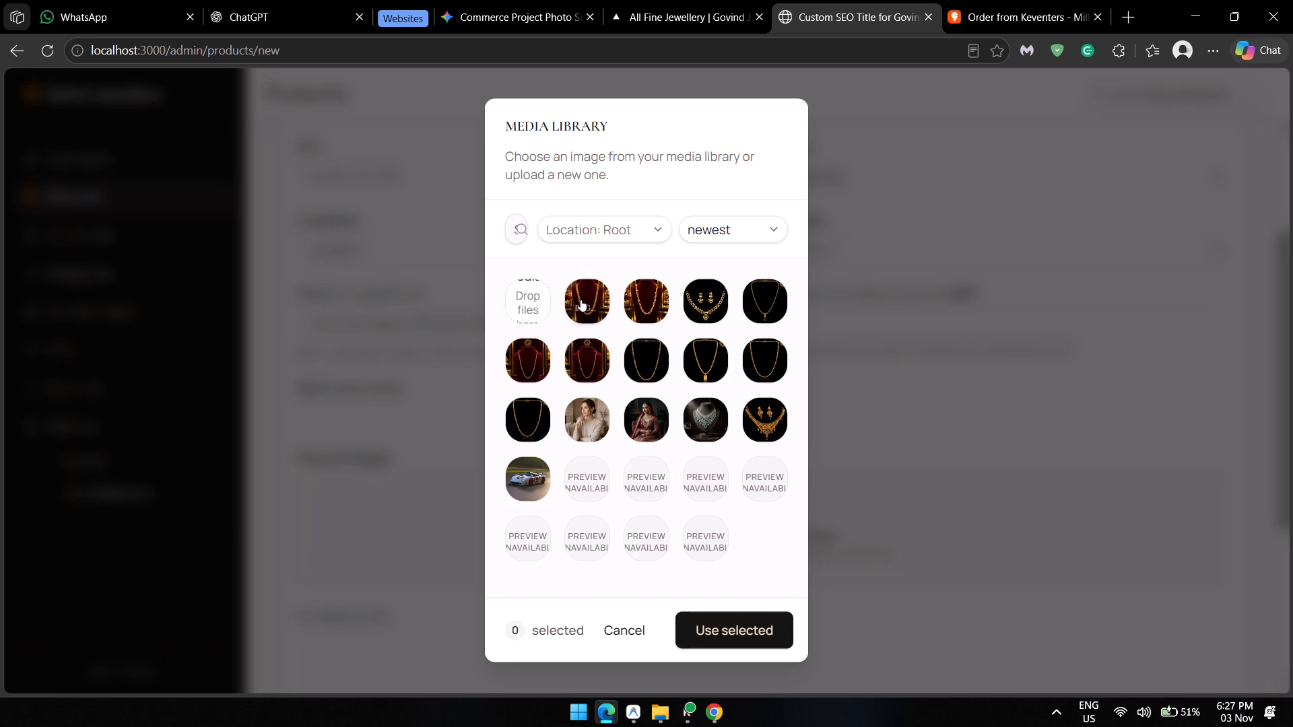
{"action": "left_click", "coordinate": [717, 644]}
{"action": "scroll", "coordinate": [882, 499], "scroll_direction": "down", "scroll_amount": 3}
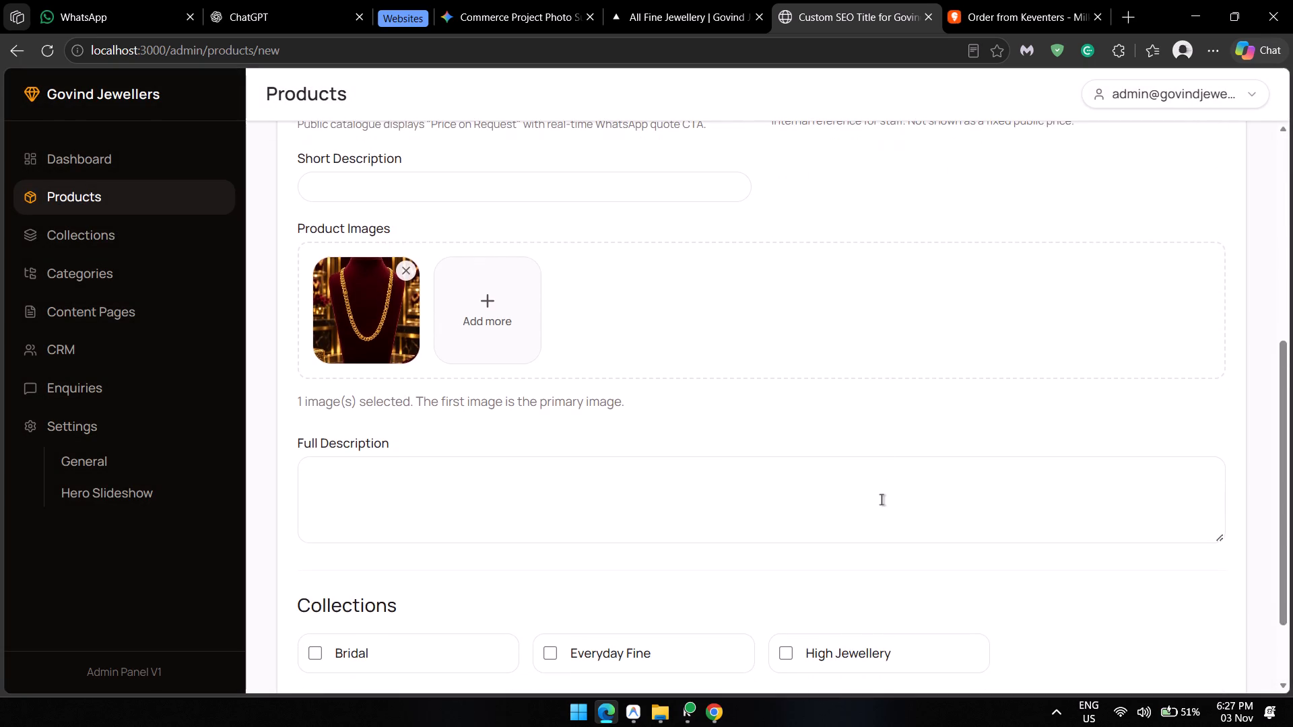
{"action": "scroll", "coordinate": [882, 499], "scroll_direction": "up", "scroll_amount": 3}
{"action": "scroll", "coordinate": [882, 499], "scroll_direction": "down", "scroll_amount": 5}
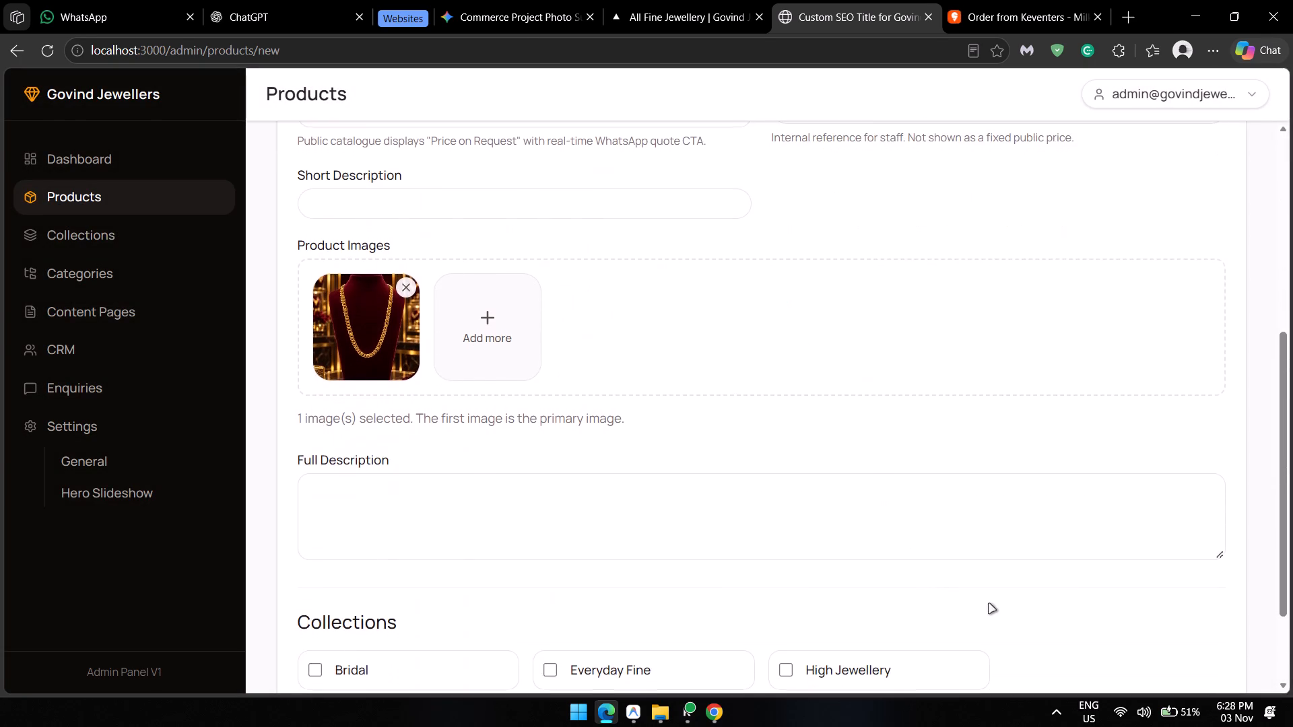
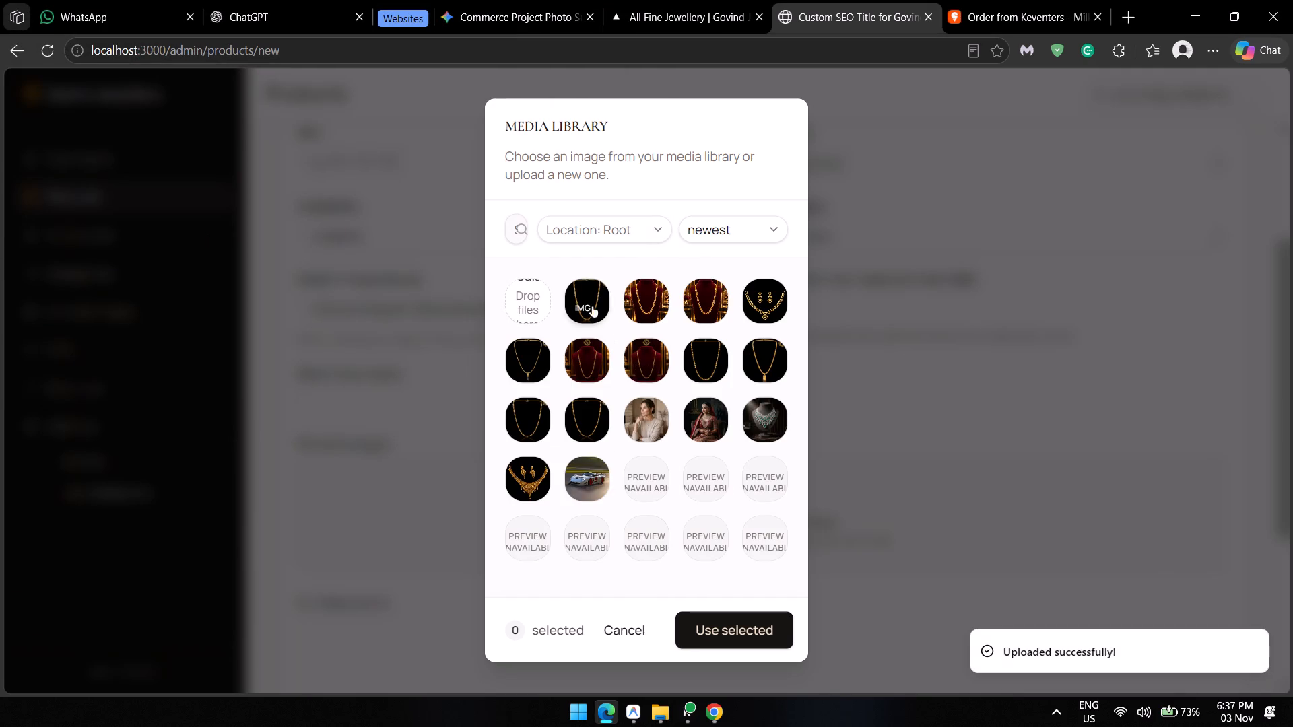
{"action": "left_click", "coordinate": [735, 644]}
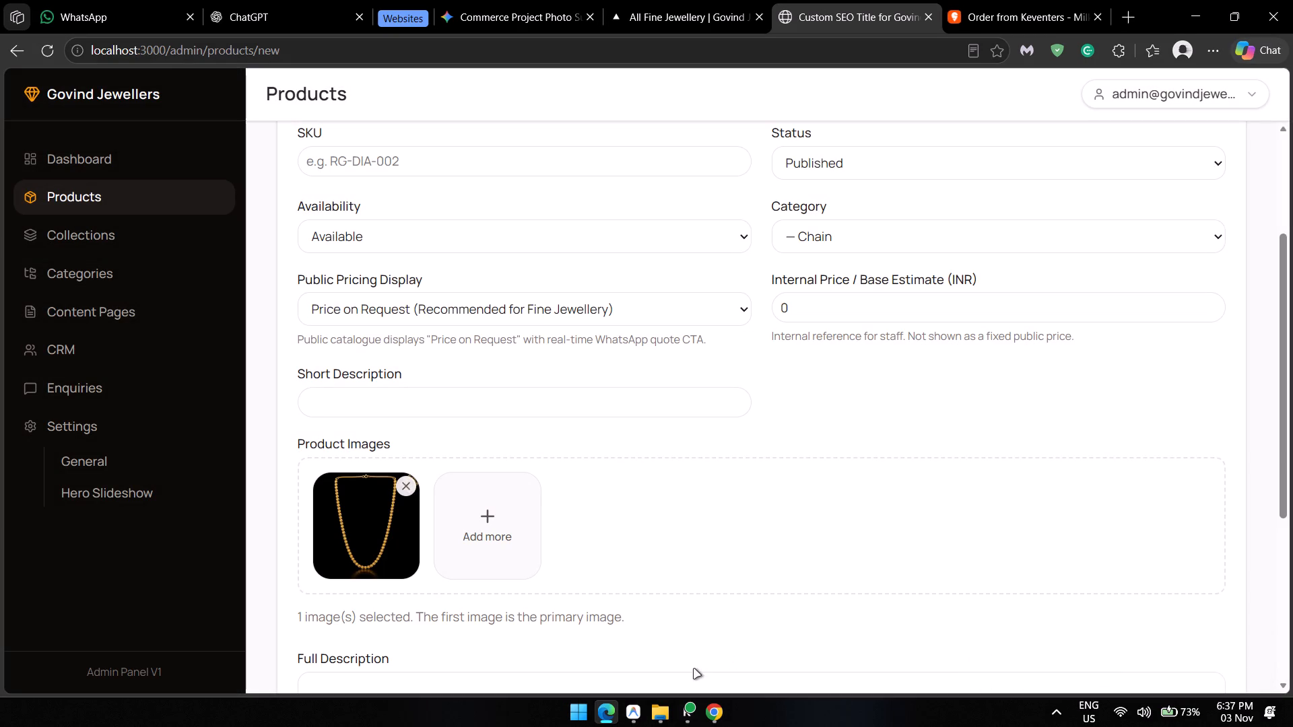
Review the completed Ladies Chain form and create the product.
{"action": "scroll", "coordinate": [731, 584], "scroll_direction": "down", "scroll_amount": 4}
{"action": "scroll", "coordinate": [975, 585], "scroll_direction": "up", "scroll_amount": 4}
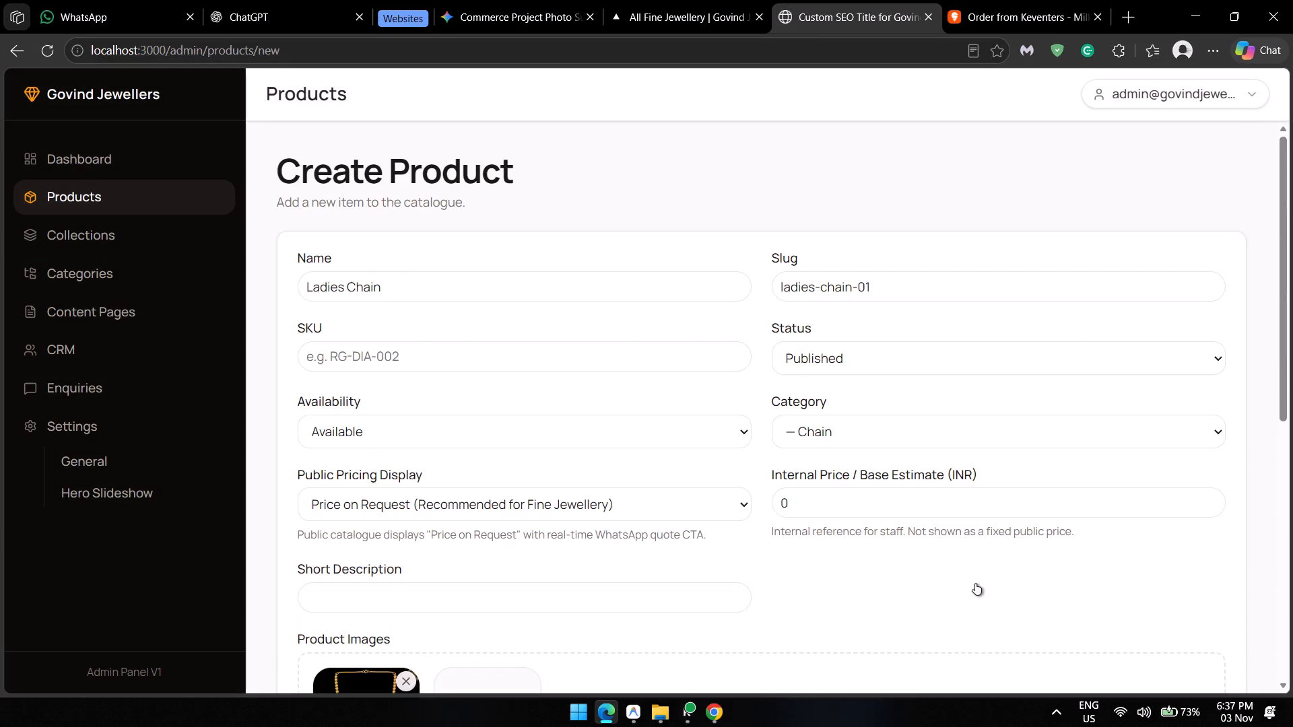
{"action": "scroll", "coordinate": [975, 584], "scroll_direction": "up", "scroll_amount": 4}
{"action": "scroll", "coordinate": [975, 584], "scroll_direction": "down", "scroll_amount": 9}
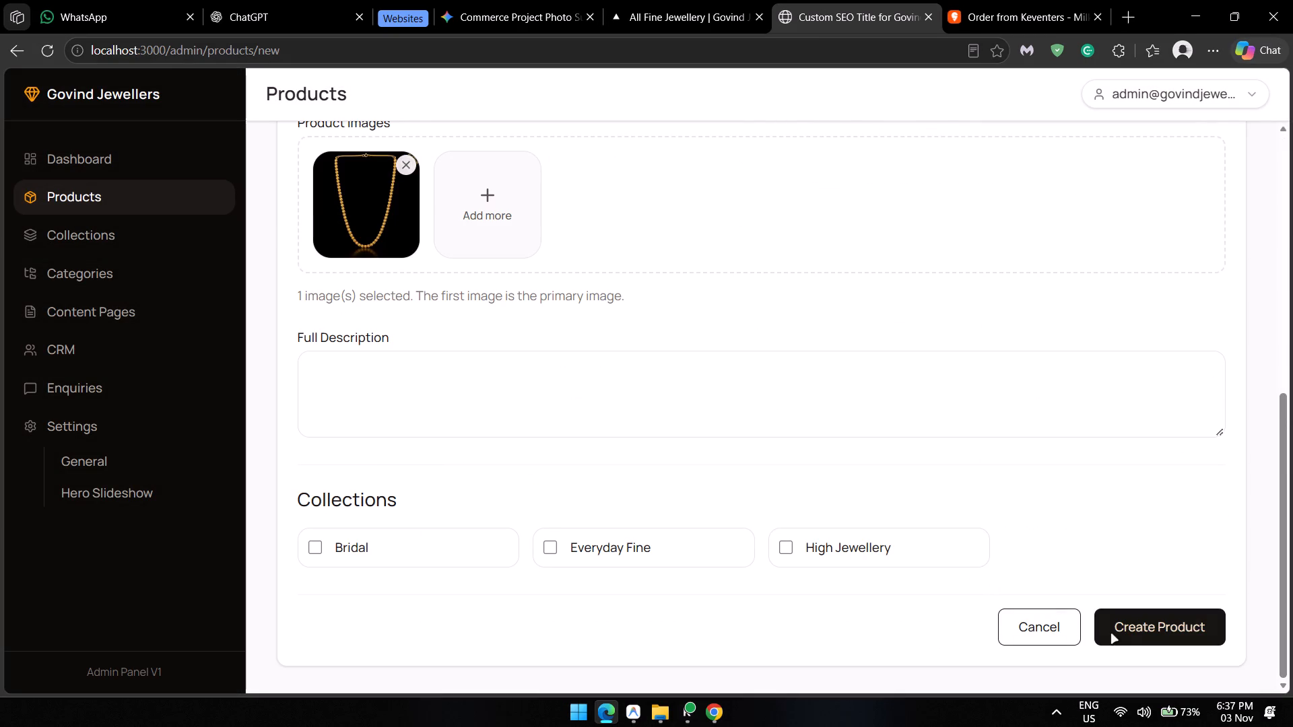
{"action": "left_click", "coordinate": [1125, 629]}
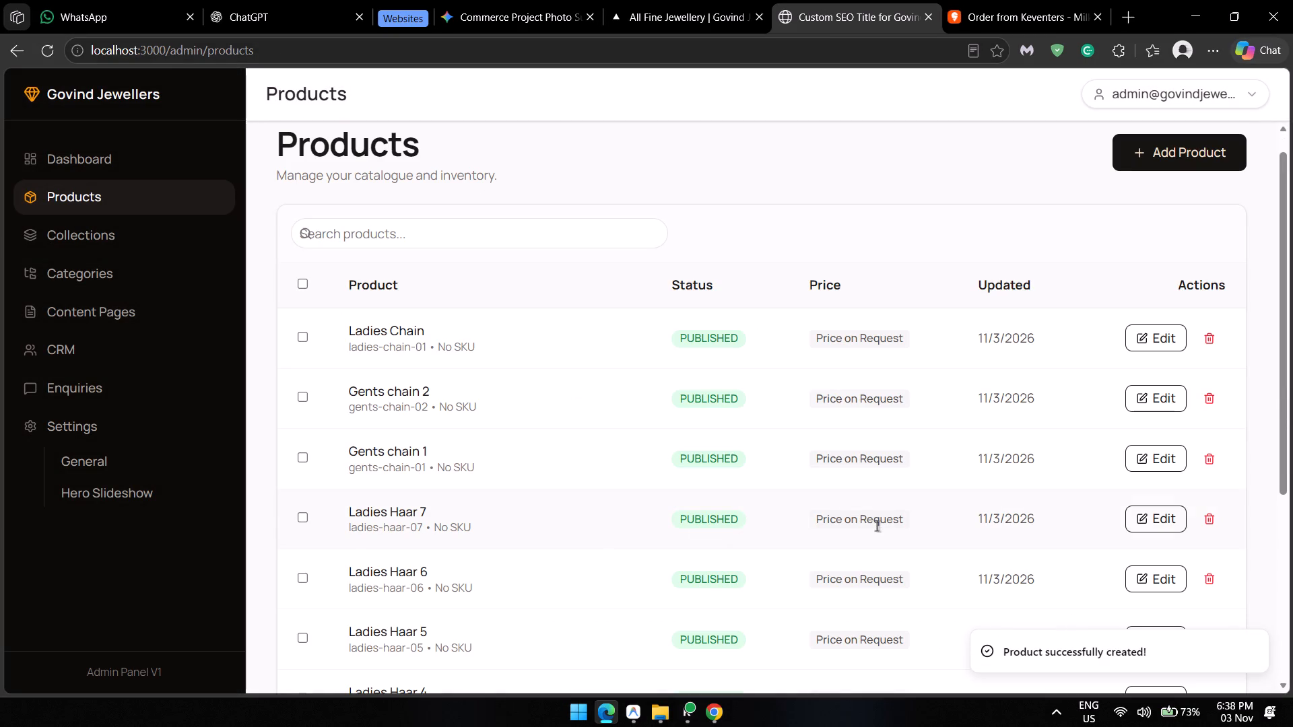
Start another new product named Ladies chain 2 with the slug ladies-chain-02.
{"action": "left_click", "coordinate": [1158, 163]}
{"action": "left_click", "coordinate": [494, 244]}
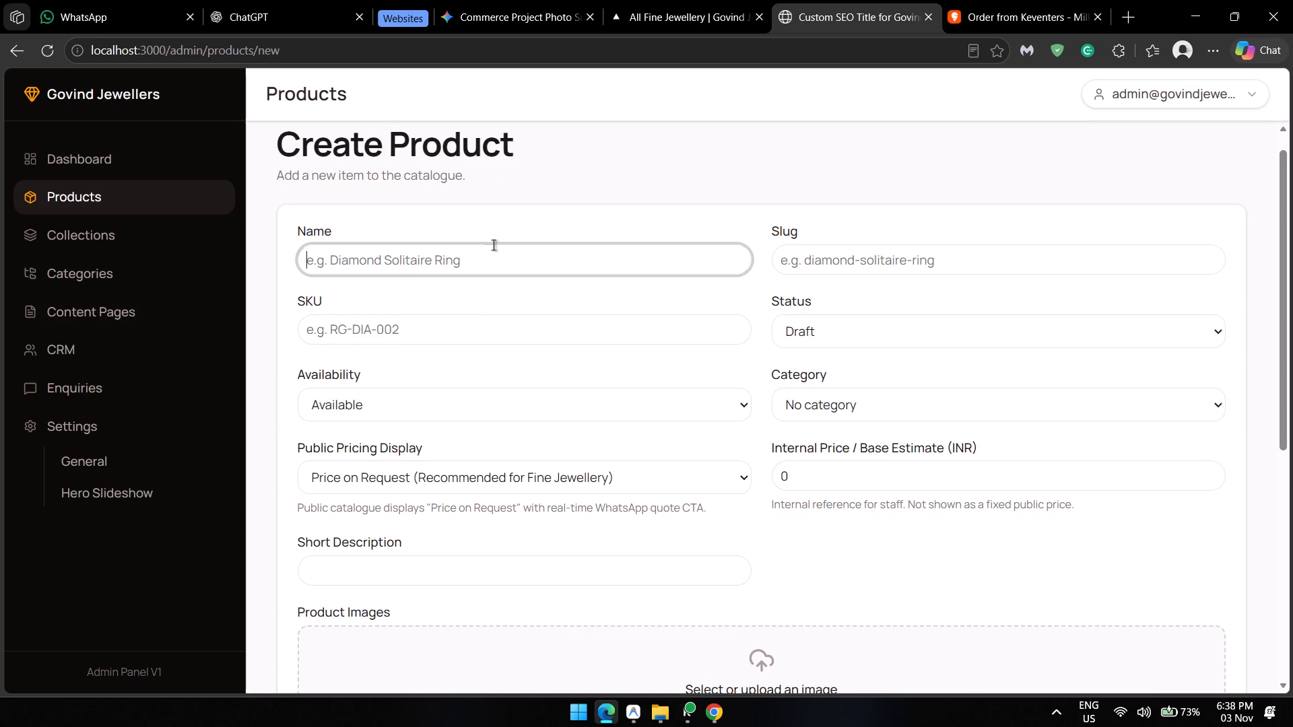
{"action": "left_click", "coordinate": [653, 699]}
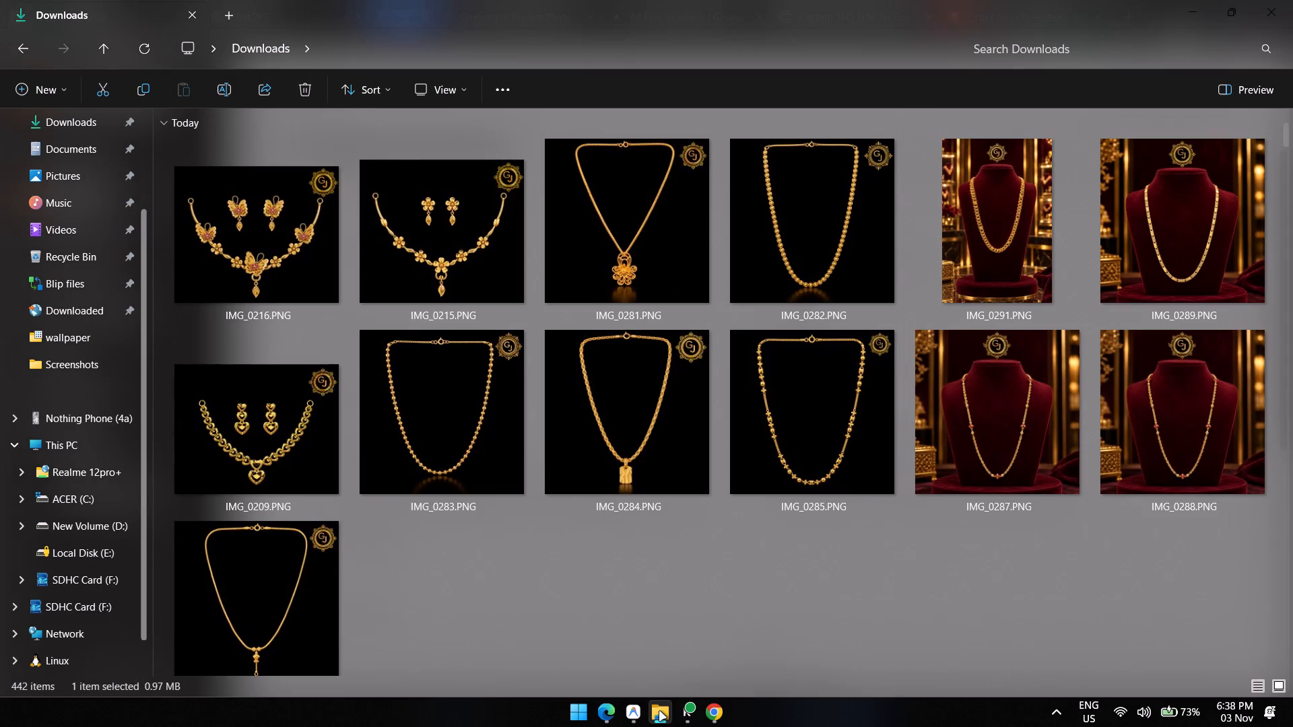
{"action": "left_click", "coordinate": [659, 711]}
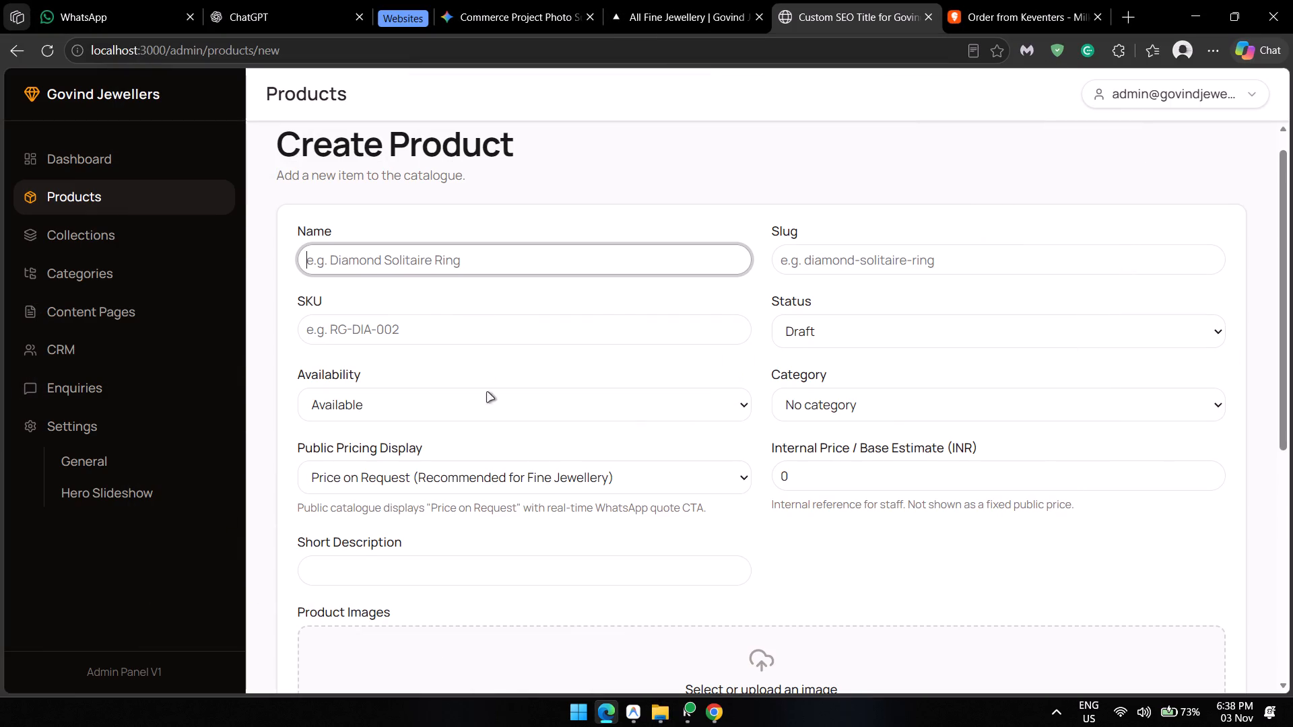
{"action": "left_click", "coordinate": [428, 257]}
{"action": "type", "text": "Ladies-chain"}
{"action": "key", "text": "BackSpace"}
{"action": "key", "text": "BackSpace"}
{"action": "key", "text": "BackSpace"}
{"action": "key", "text": "BackSpace"}
{"action": "key", "text": "BackSpace"}
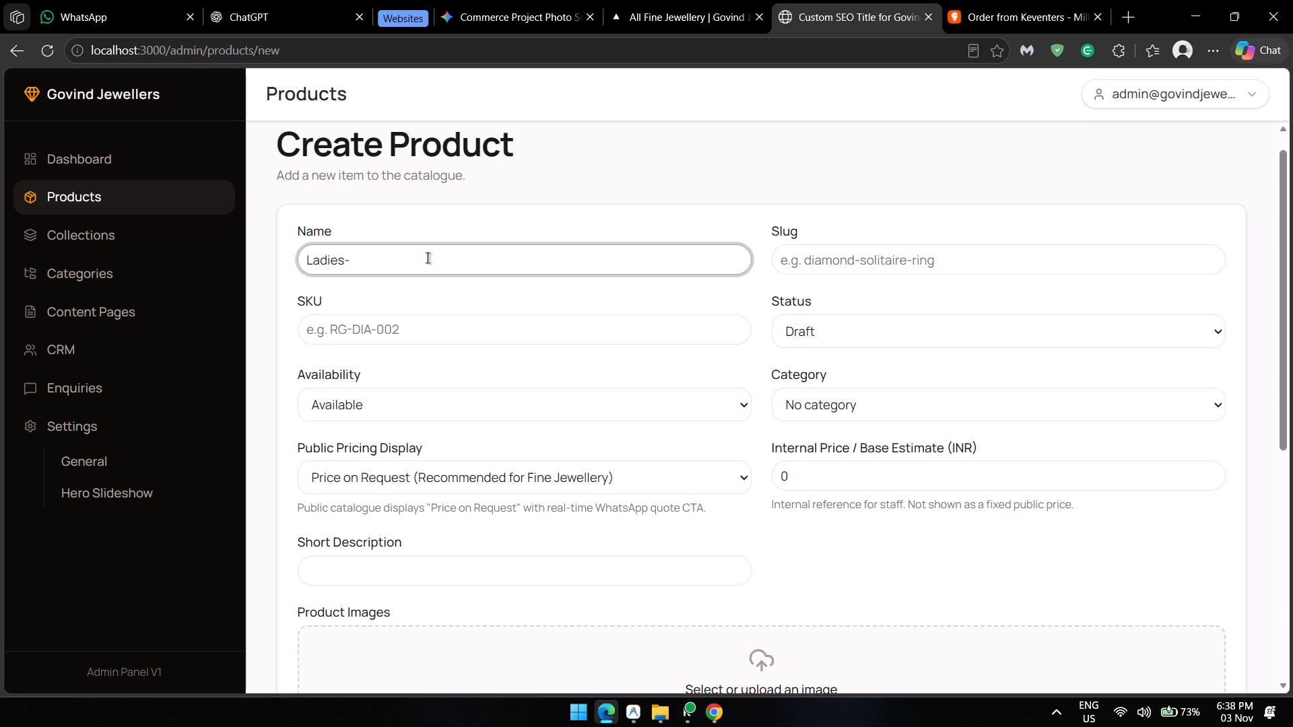
{"action": "key", "text": "BackSpace"}
{"action": "key", "text": "space"}
{"action": "type", "text": "chain 2"}
{"action": "left_click", "coordinate": [831, 259]}
{"action": "type", "text": "ladies-chain-02"}
Set the Ladies chain 2 status to Published and assign it to the Chain category under Gold.
{"action": "left_click", "coordinate": [832, 352]}
{"action": "left_click", "coordinate": [844, 334]}
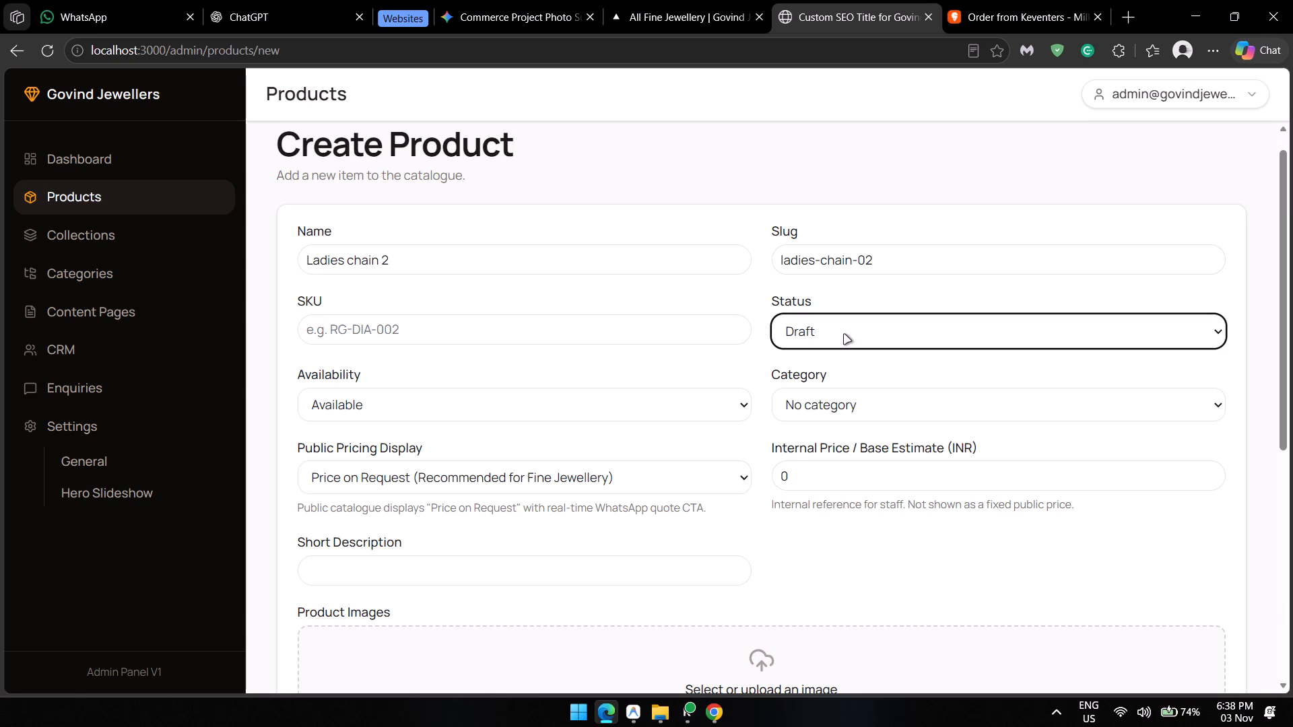
{"action": "left_click", "coordinate": [796, 429]}
{"action": "left_click", "coordinate": [818, 403]}
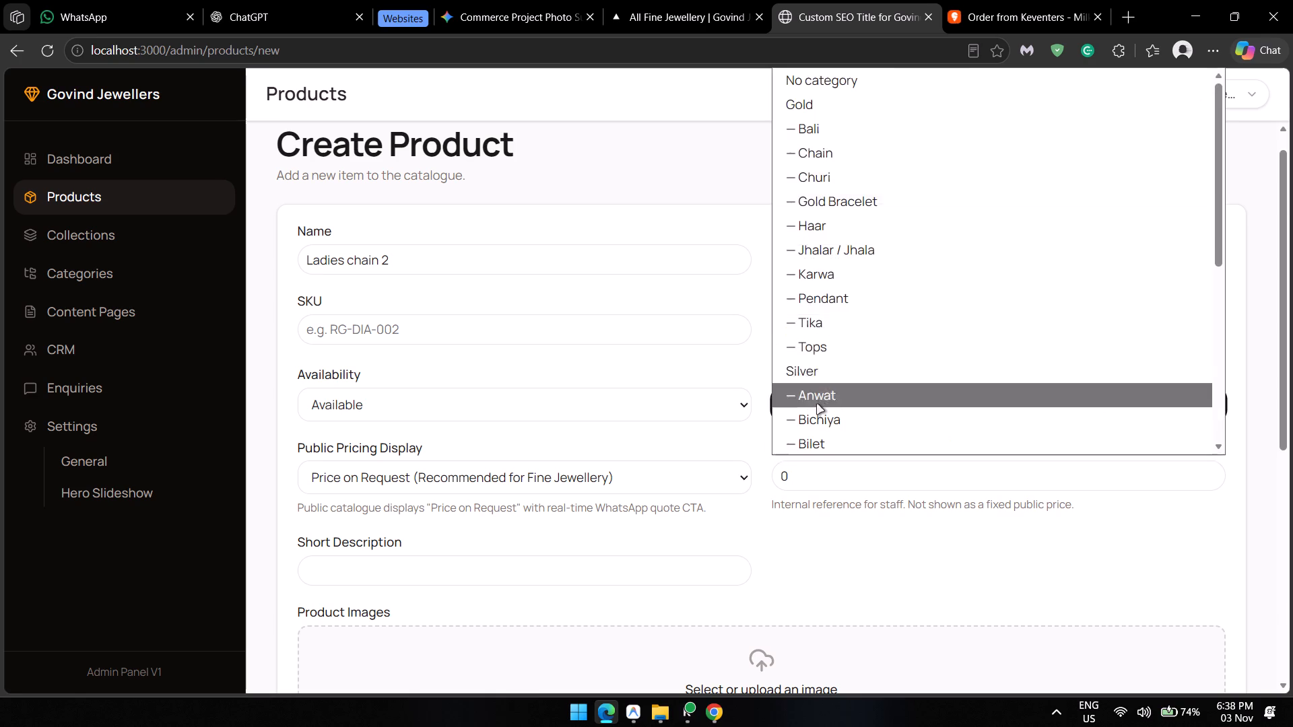
{"action": "left_click", "coordinate": [826, 159]}
Upload IMG_0281.PNG from Downloads as the Ladies chain 2 product image and create the product.
{"action": "scroll", "coordinate": [521, 448], "scroll_direction": "down", "scroll_amount": 2}
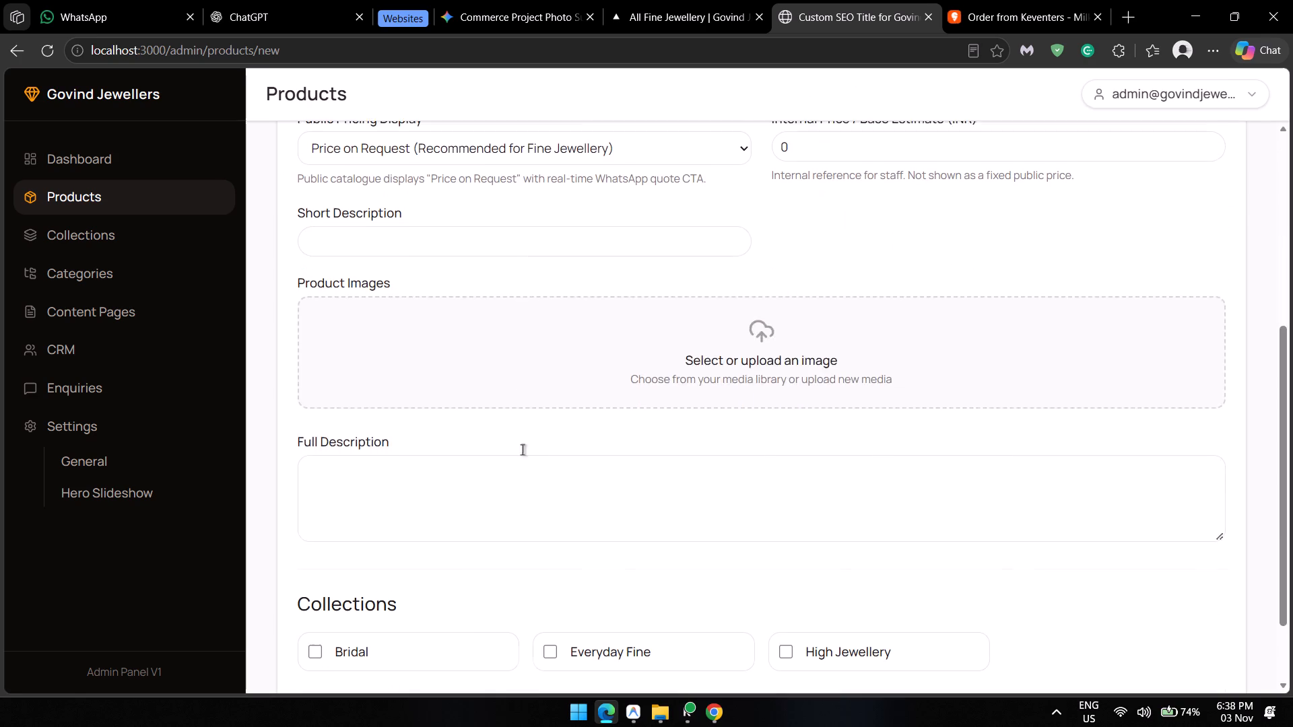
{"action": "left_click", "coordinate": [623, 349]}
{"action": "left_click", "coordinate": [525, 291]}
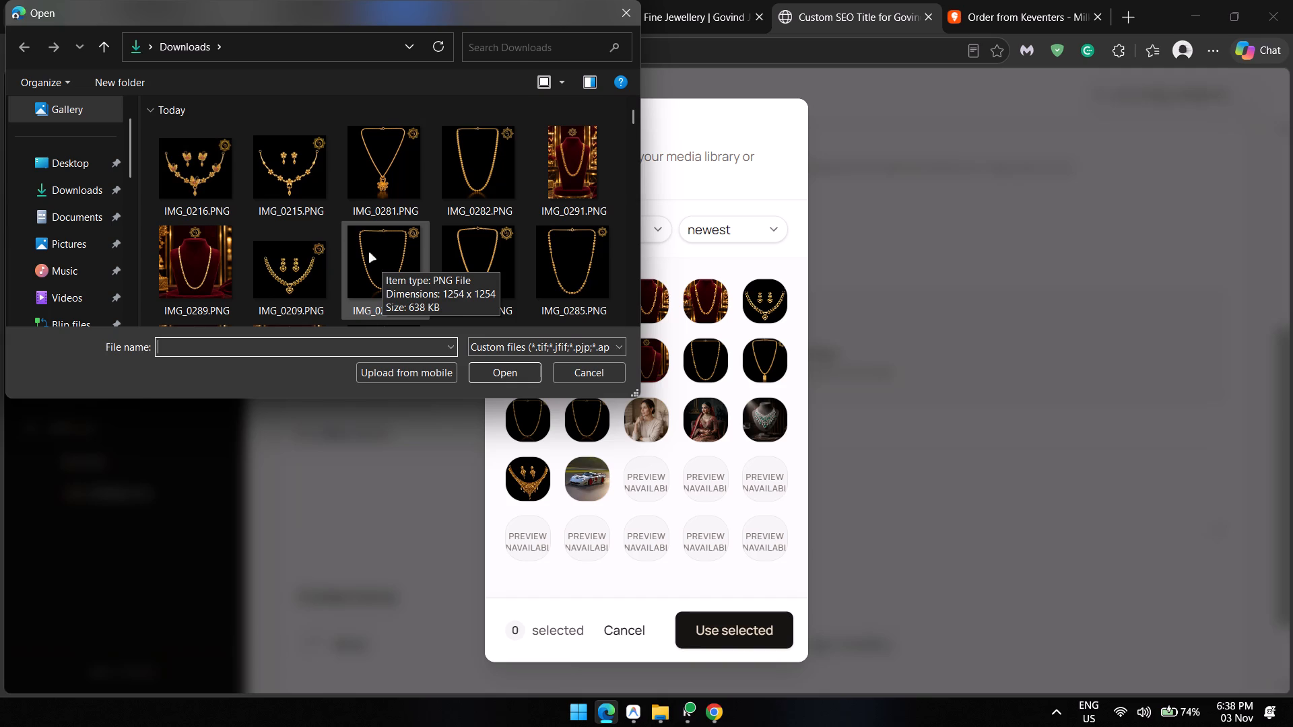
{"action": "left_click", "coordinate": [376, 190]}
{"action": "left_click", "coordinate": [508, 376]}
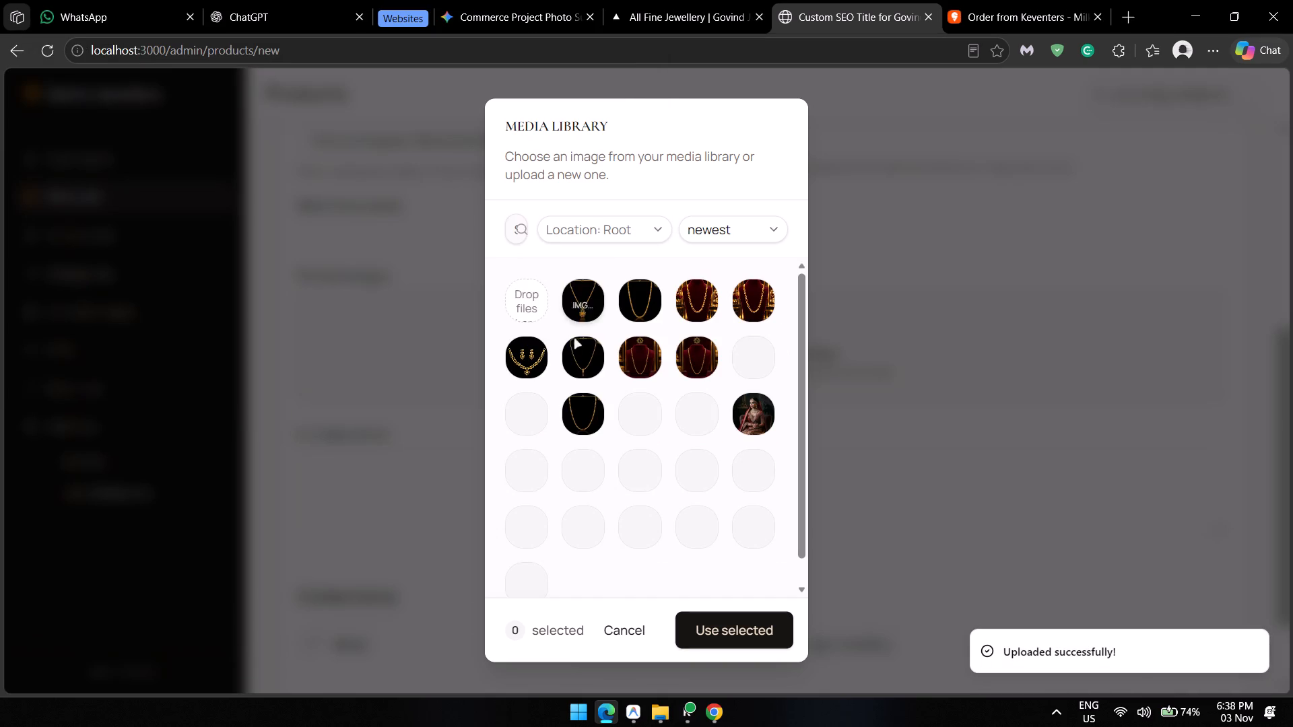
{"action": "left_click", "coordinate": [578, 311]}
{"action": "left_click", "coordinate": [714, 617]}
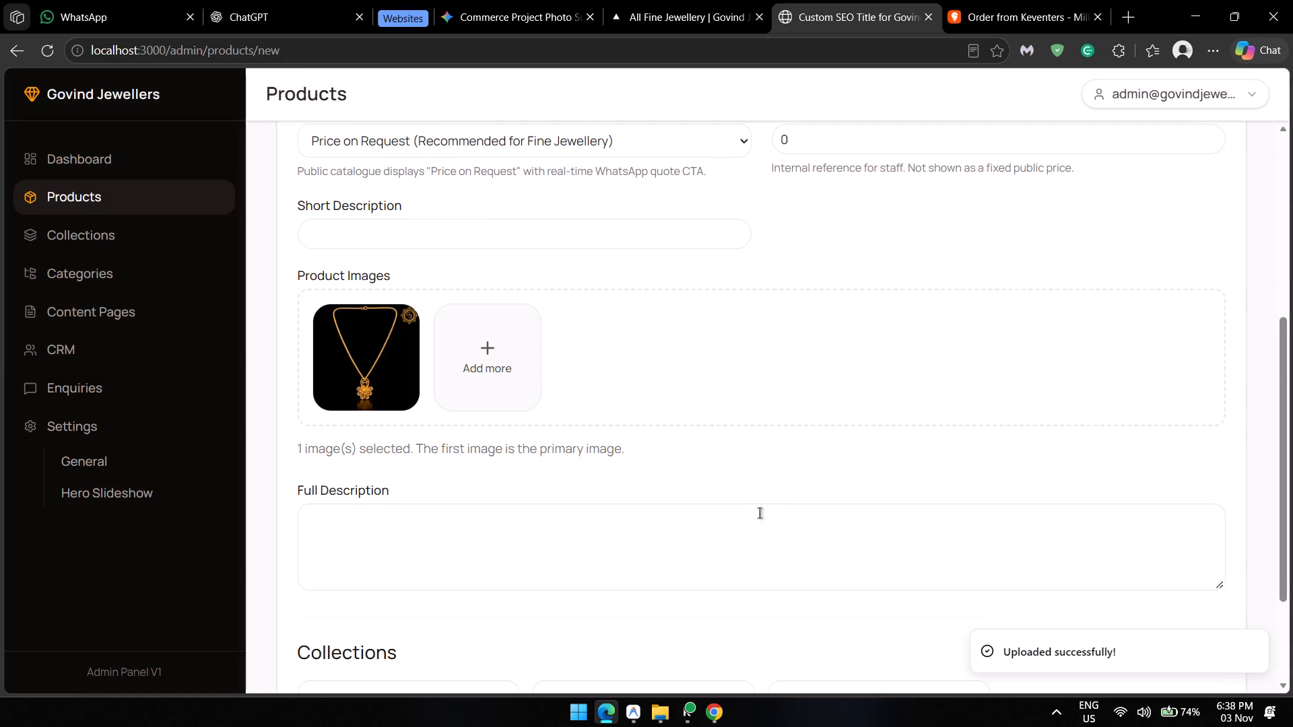
{"action": "scroll", "coordinate": [765, 506], "scroll_direction": "down", "scroll_amount": 3}
{"action": "left_click", "coordinate": [1125, 621]}
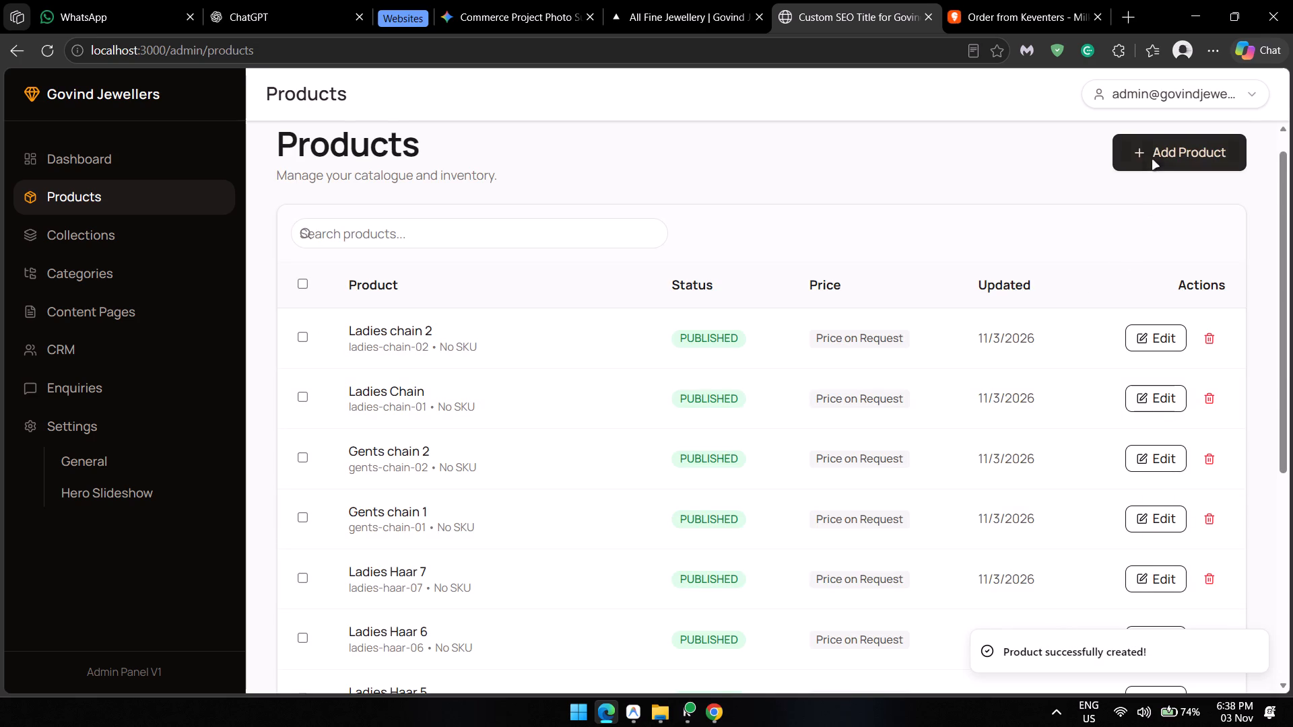
Start a new product in the admin panel and enter Ladies haar as its name.
{"action": "left_click", "coordinate": [1152, 160]}
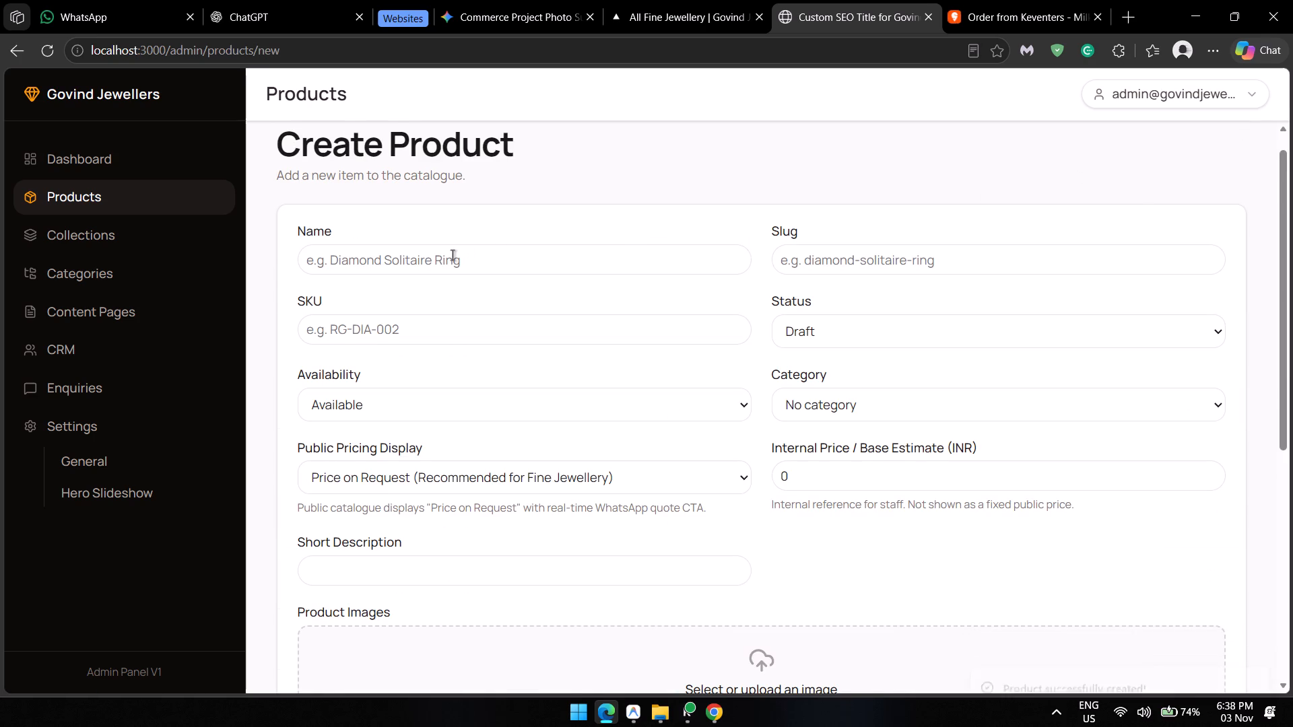
{"action": "left_click", "coordinate": [453, 254]}
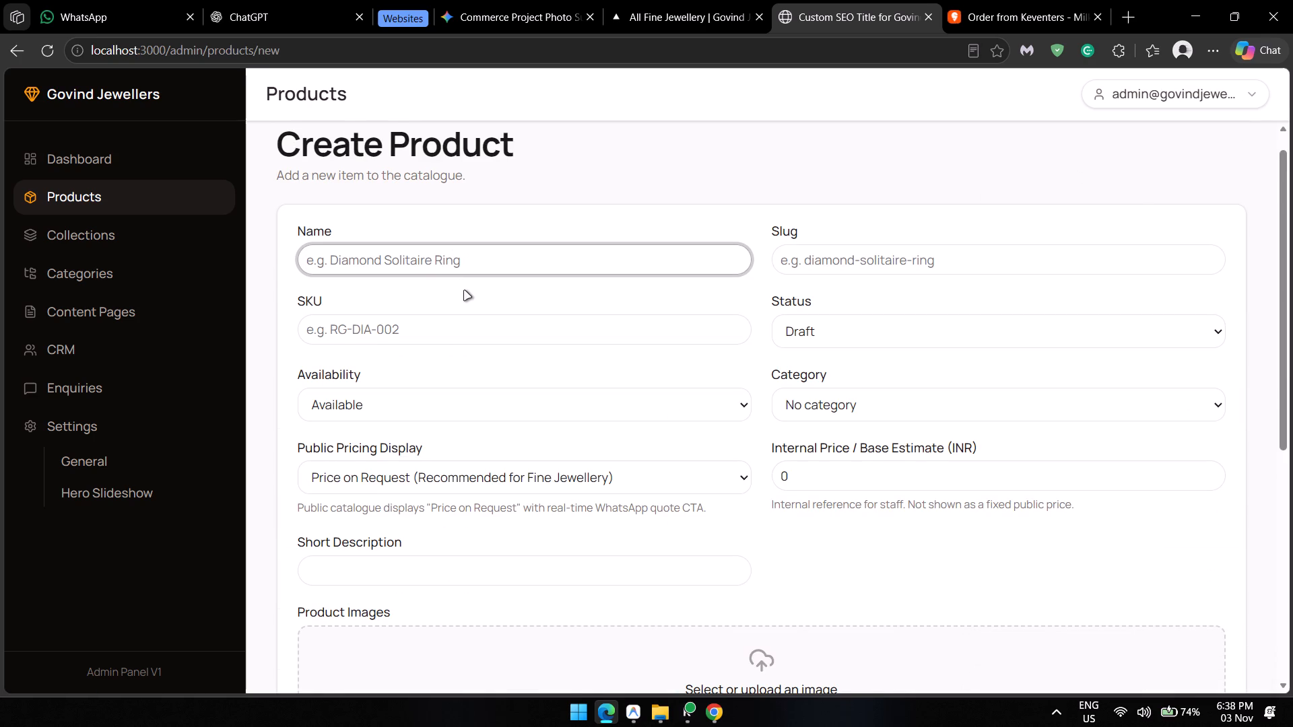
{"action": "key", "text": "shift+l"}
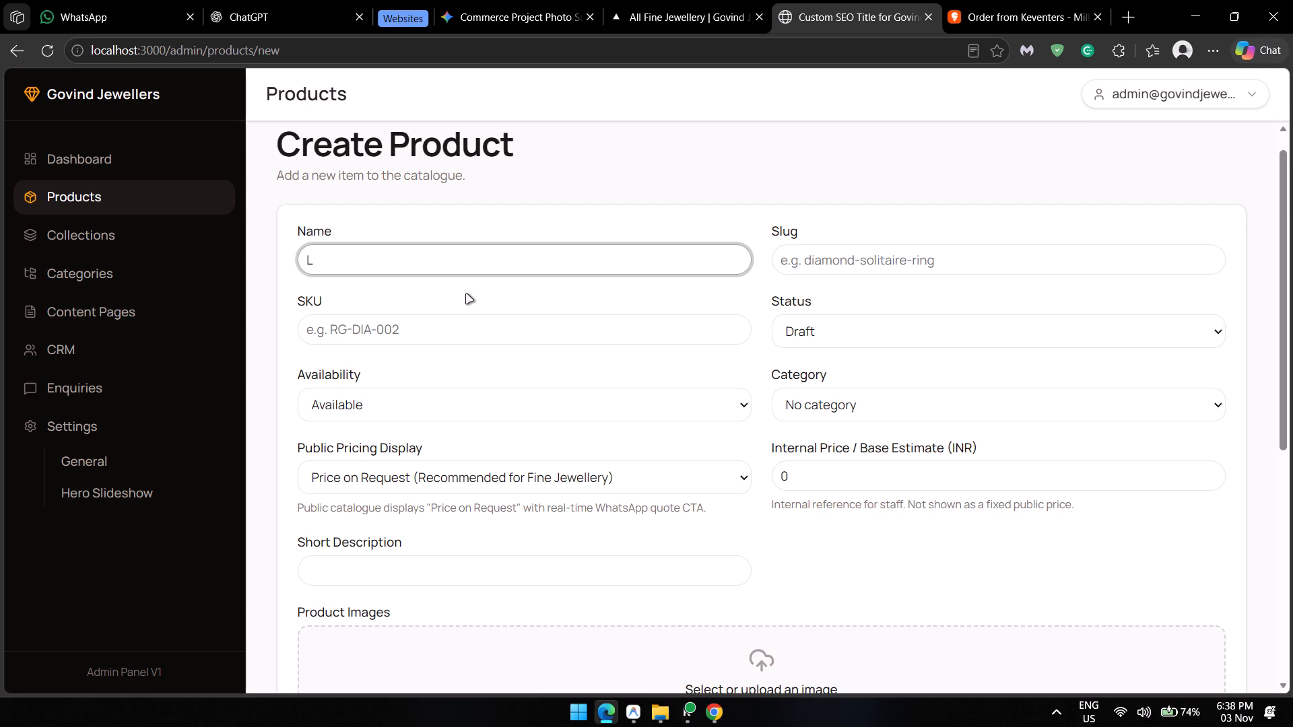
{"action": "left_click", "coordinate": [661, 709]}
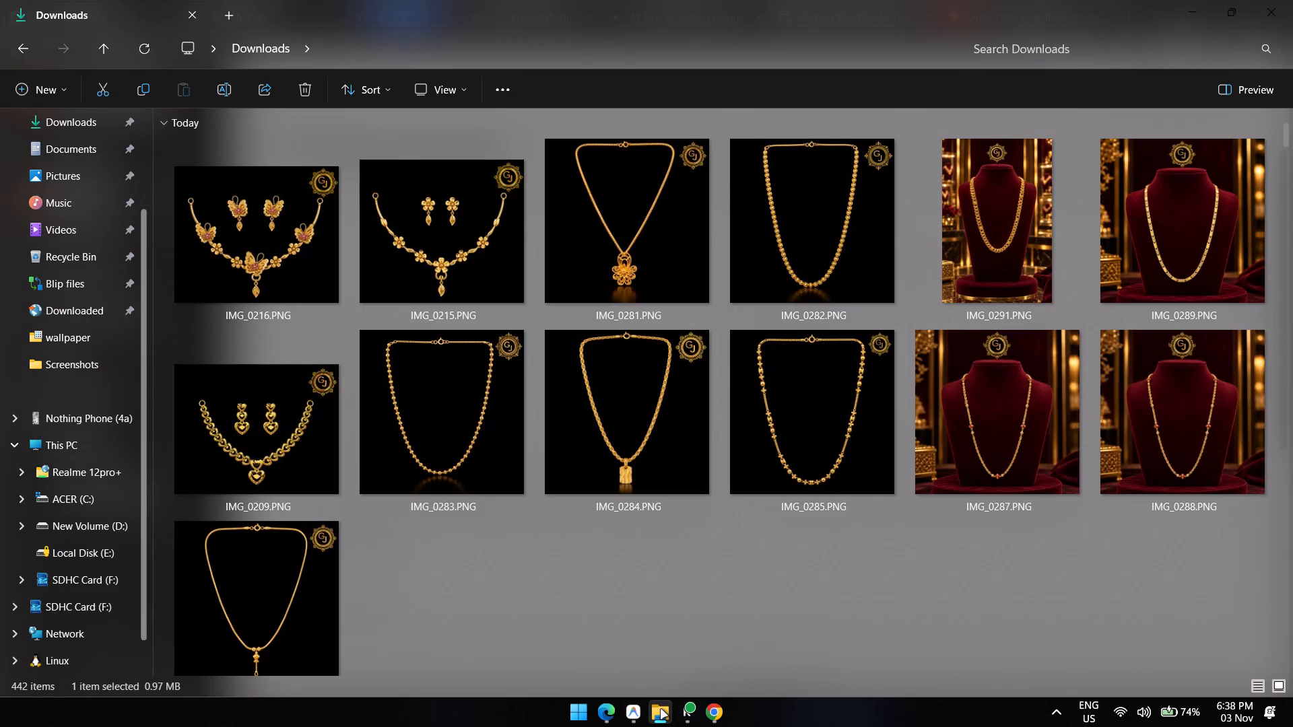
{"action": "left_click", "coordinate": [661, 709]}
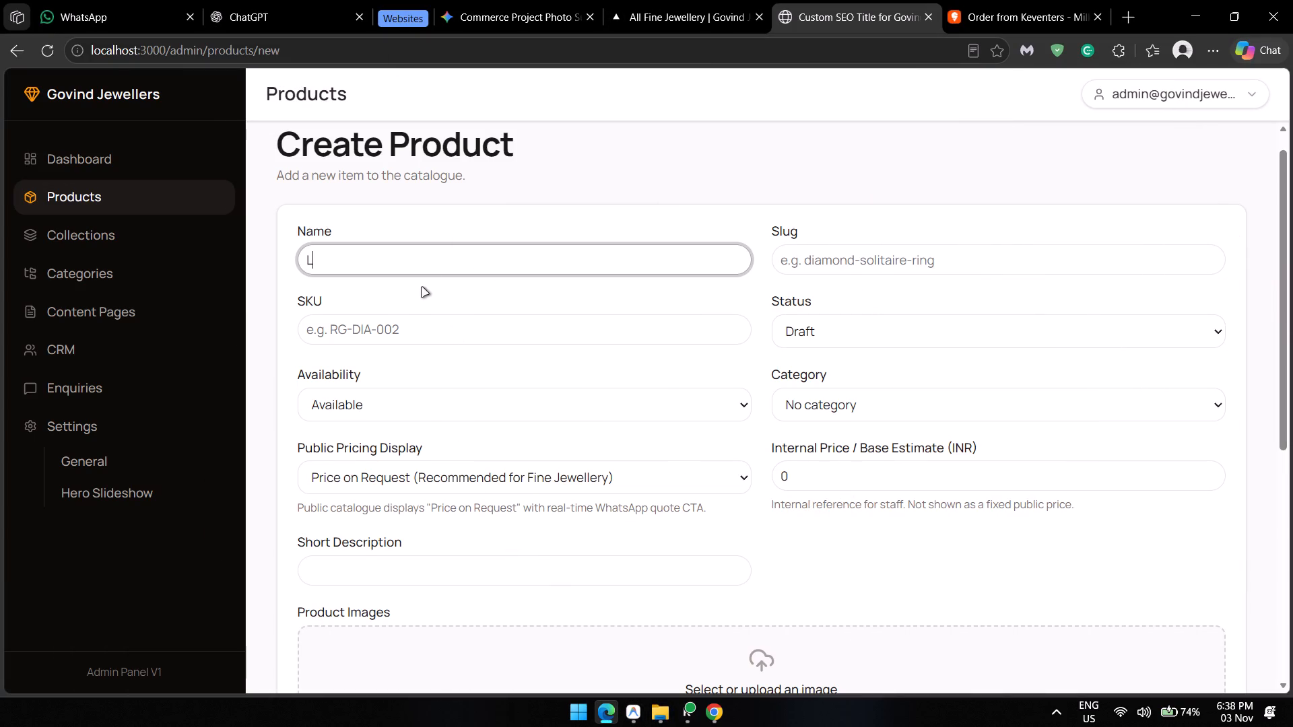
{"action": "type", "text": "adies"}
{"action": "key", "text": "space"}
{"action": "type", "text": "haar"}
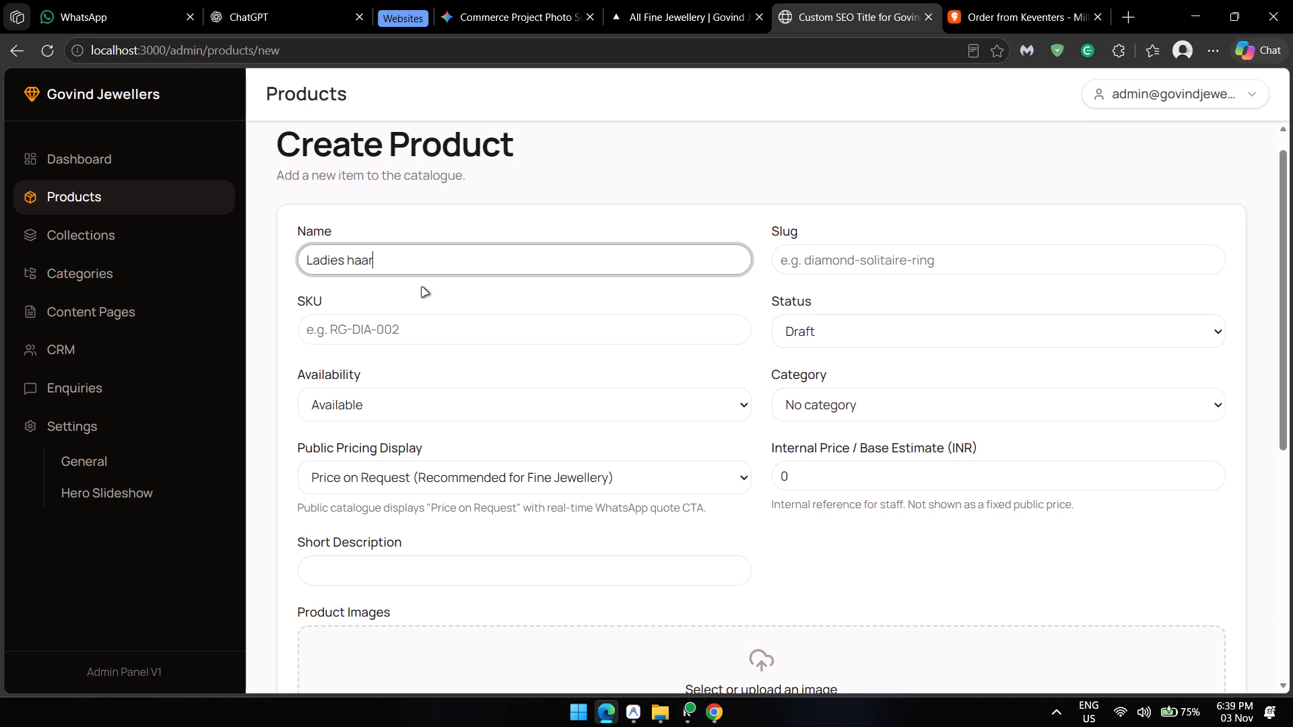
{"action": "key", "text": "space"}
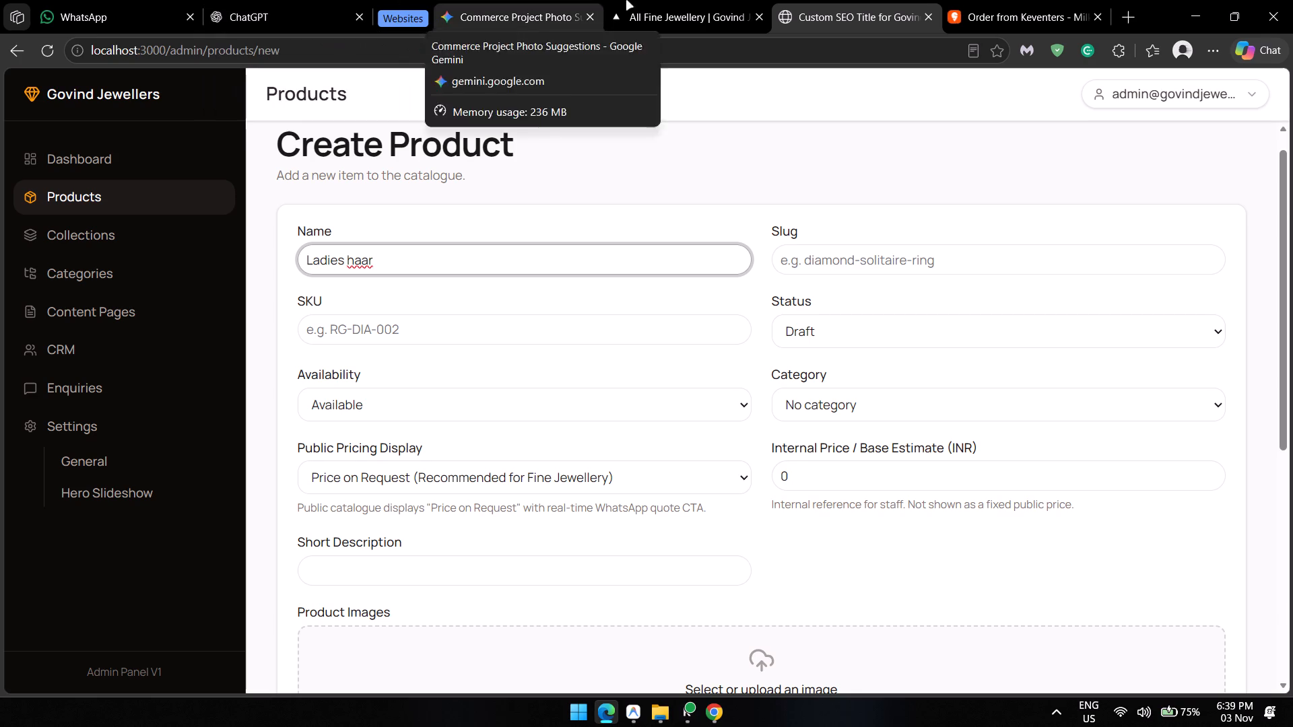
Check the Haar category listing on the storefront for the Ladies Haar products and their numbering.
{"action": "left_click", "coordinate": [700, 0]}
{"action": "scroll", "coordinate": [641, 283], "scroll_direction": "down", "scroll_amount": 4}
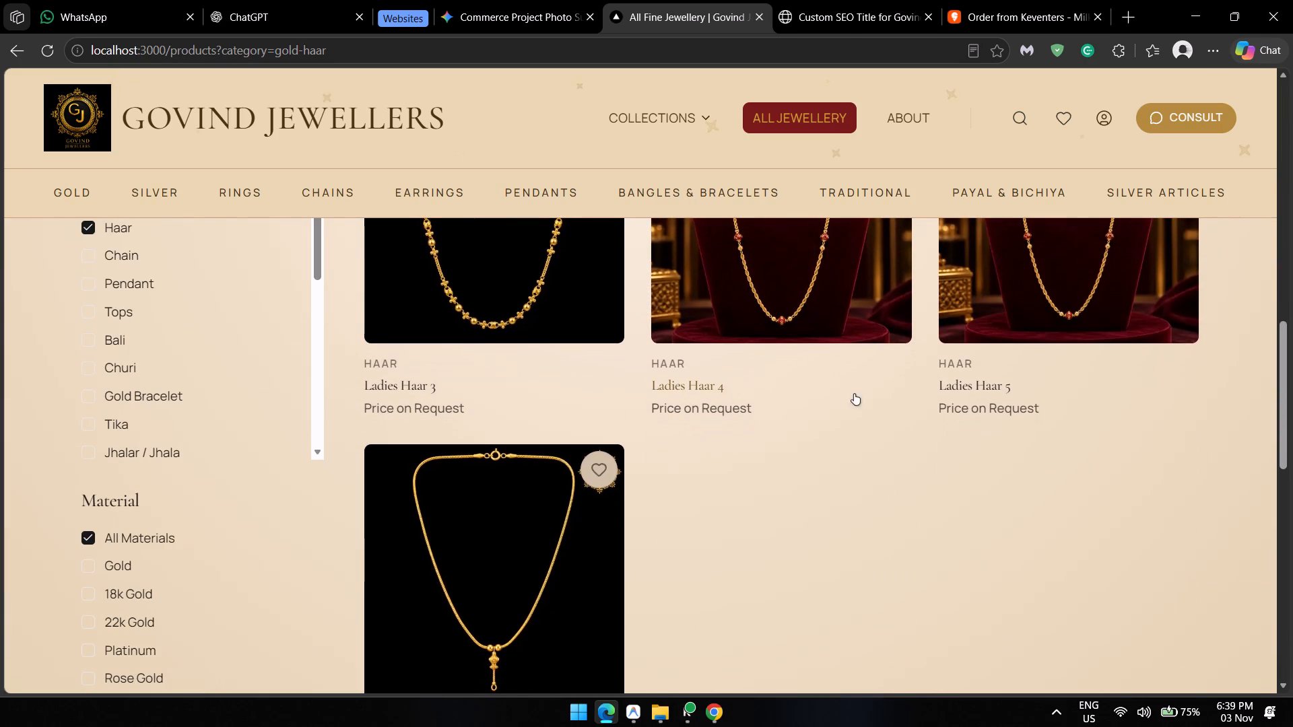
{"action": "scroll", "coordinate": [805, 401], "scroll_direction": "down", "scroll_amount": 1}
{"action": "scroll", "coordinate": [805, 401], "scroll_direction": "up", "scroll_amount": 3}
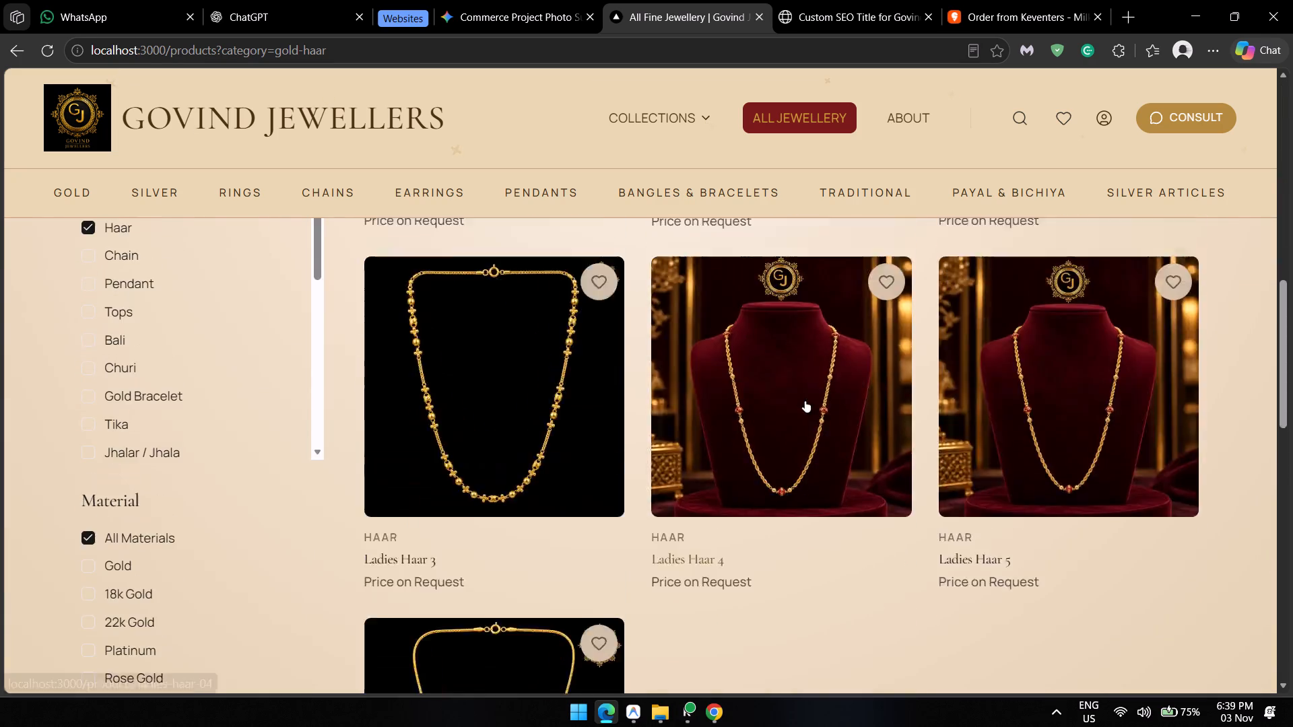
{"action": "scroll", "coordinate": [805, 401], "scroll_direction": "up", "scroll_amount": 1}
{"action": "scroll", "coordinate": [805, 401], "scroll_direction": "down", "scroll_amount": 2}
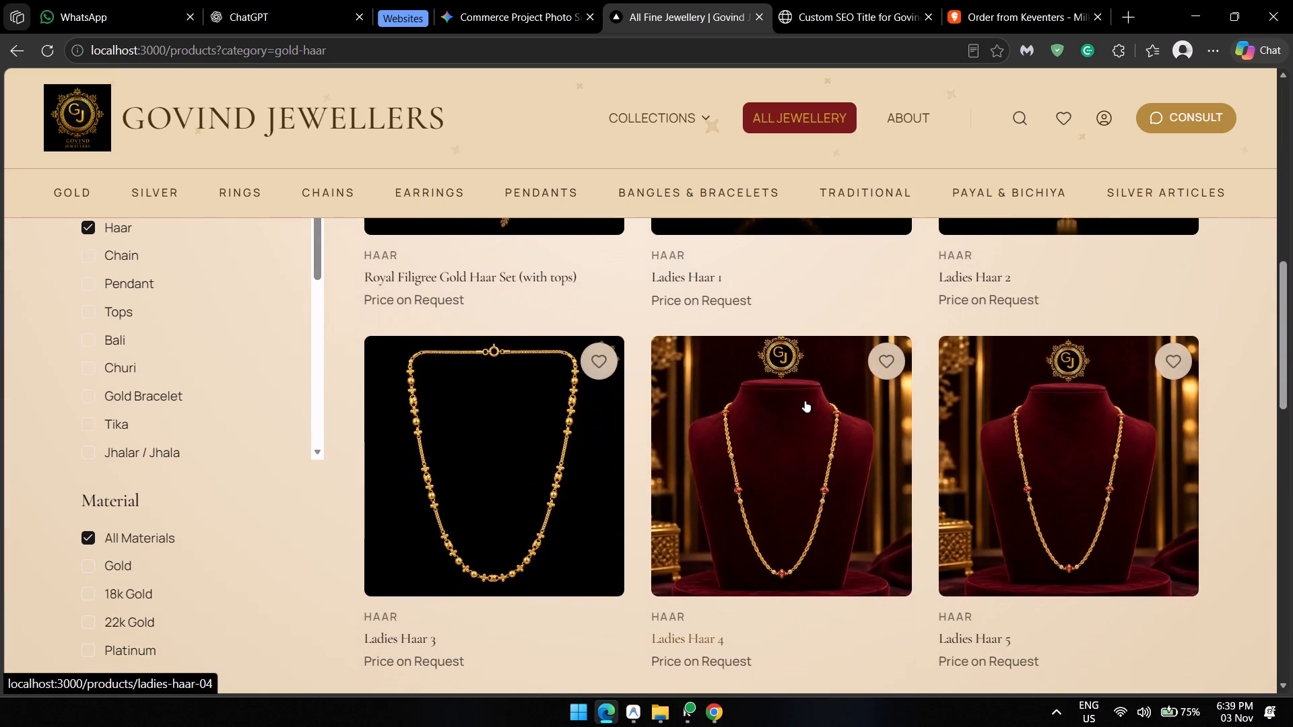
{"action": "scroll", "coordinate": [805, 401], "scroll_direction": "down", "scroll_amount": 2}
{"action": "scroll", "coordinate": [805, 401], "scroll_direction": "up", "scroll_amount": 2}
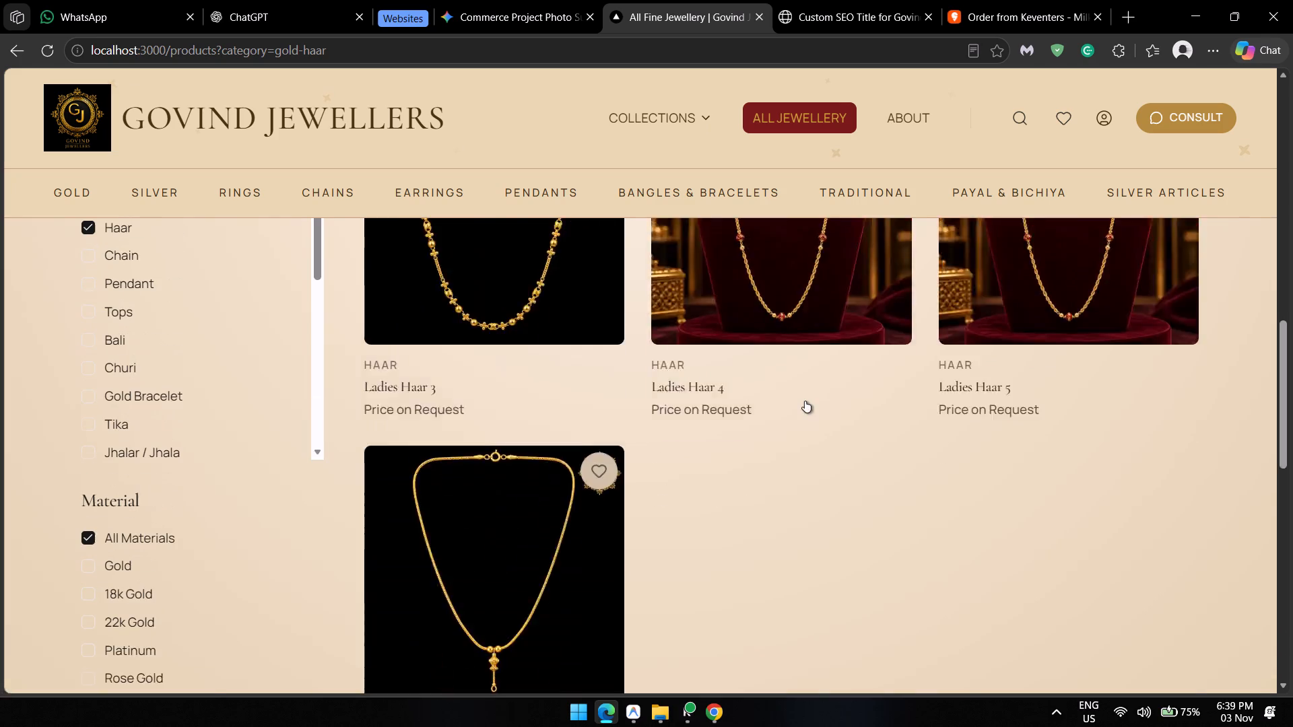
{"action": "scroll", "coordinate": [805, 401], "scroll_direction": "up", "scroll_amount": 1}
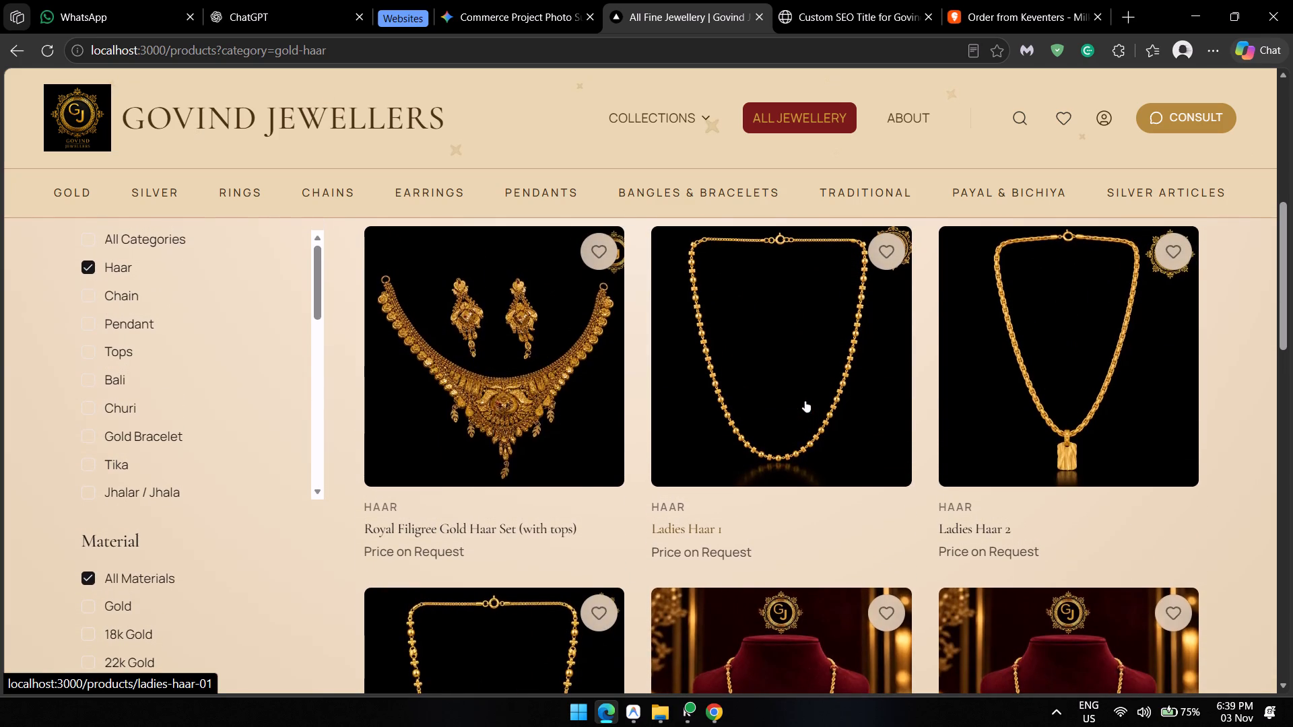
{"action": "scroll", "coordinate": [805, 401], "scroll_direction": "up", "scroll_amount": 1}
{"action": "scroll", "coordinate": [805, 401], "scroll_direction": "down", "scroll_amount": 2}
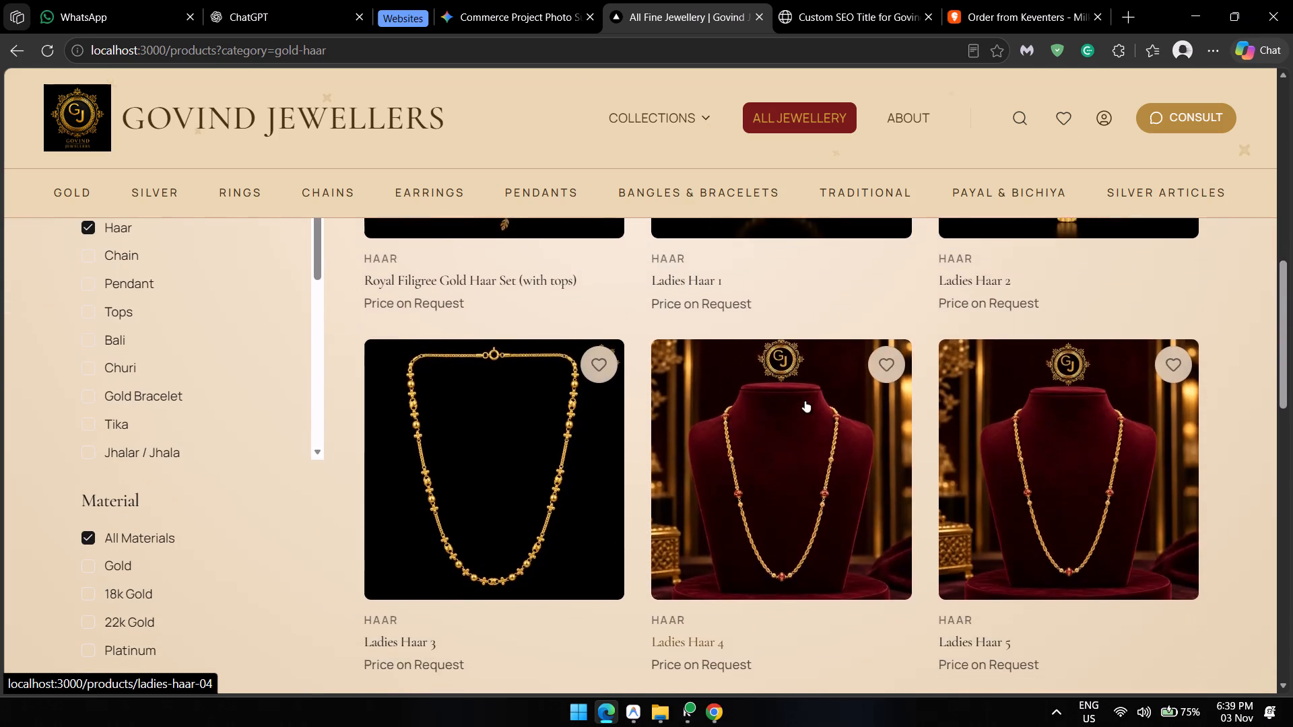
{"action": "scroll", "coordinate": [805, 401], "scroll_direction": "down", "scroll_amount": 1}
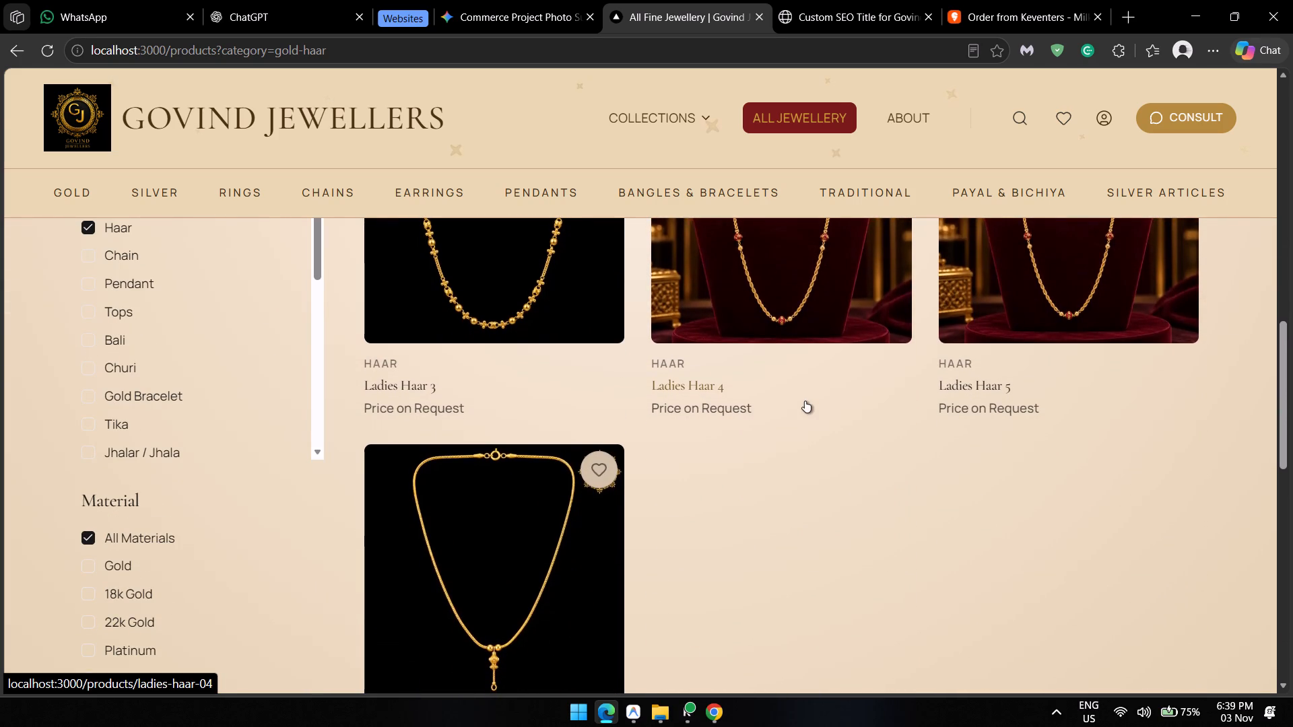
{"action": "scroll", "coordinate": [805, 401], "scroll_direction": "down", "scroll_amount": 2}
{"action": "scroll", "coordinate": [805, 401], "scroll_direction": "up", "scroll_amount": 2}
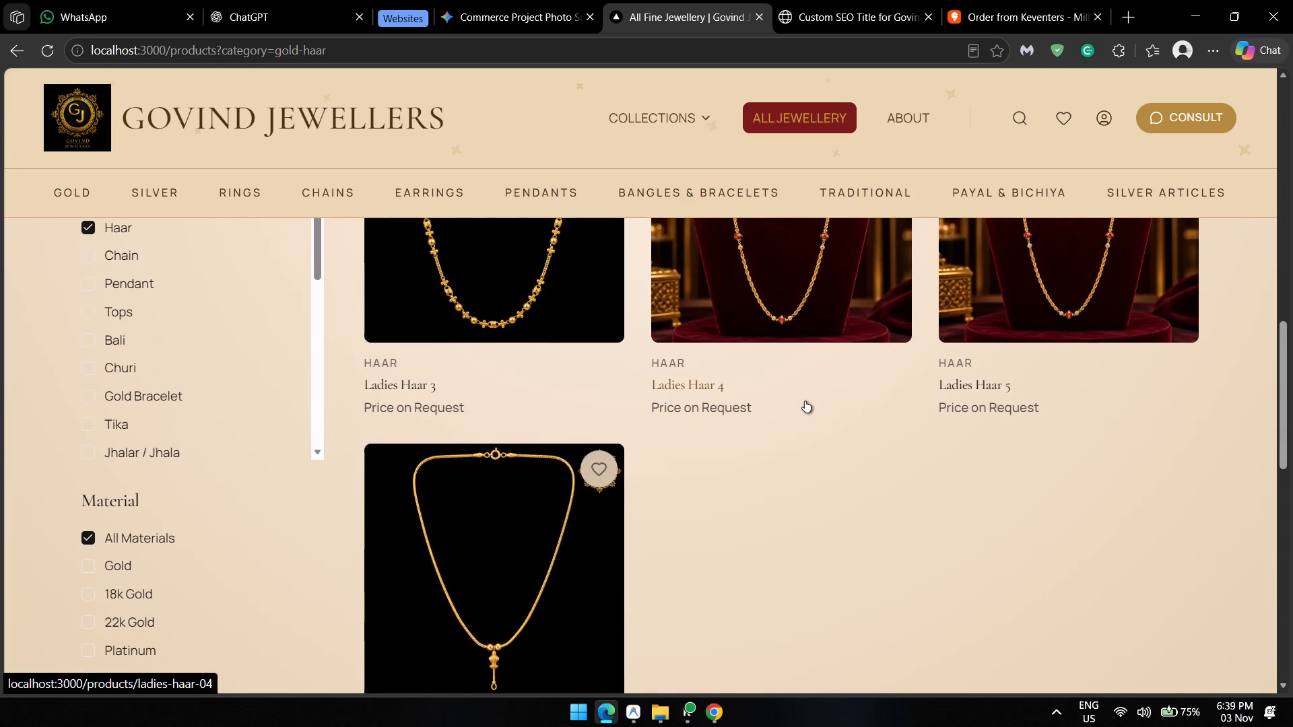
Back in the new Ladies haar product form, set the status to Published and the category to Haar under Gold.
{"action": "left_click", "coordinate": [860, 0]}
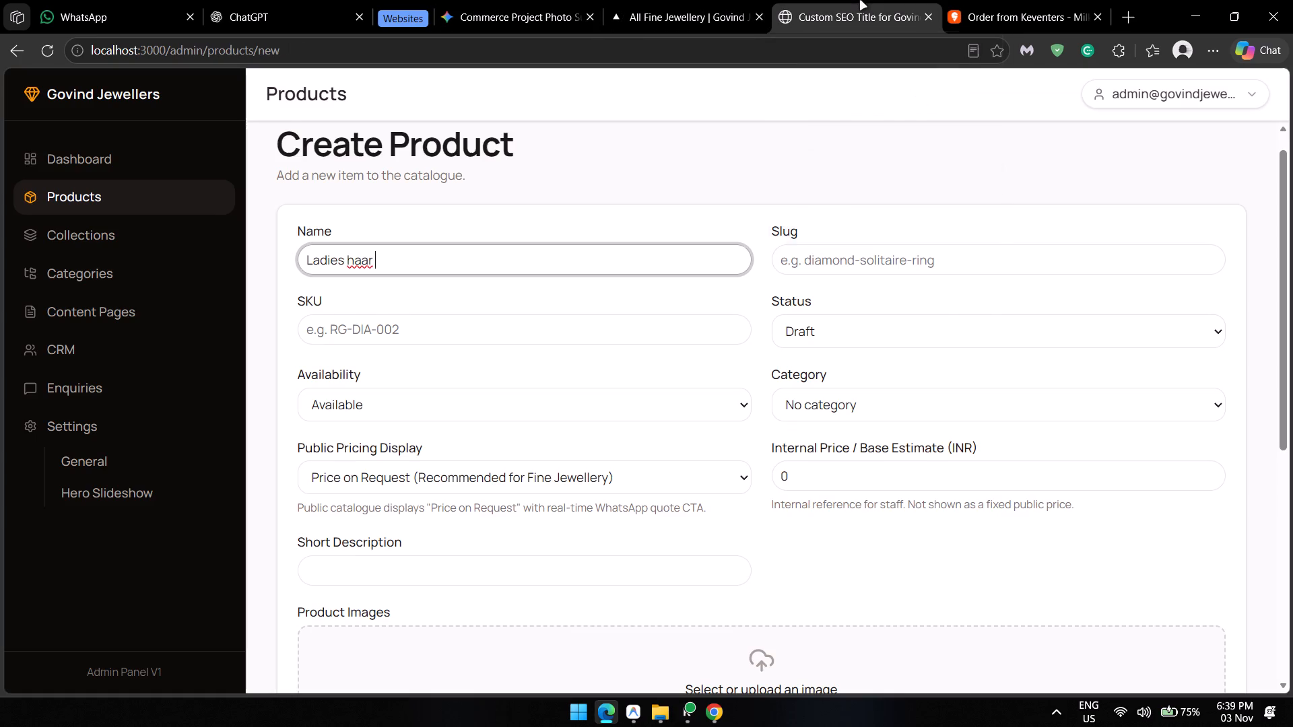
{"action": "right_click", "coordinate": [359, 264]}
{"action": "left_click", "coordinate": [421, 252]}
{"action": "left_click", "coordinate": [811, 339]}
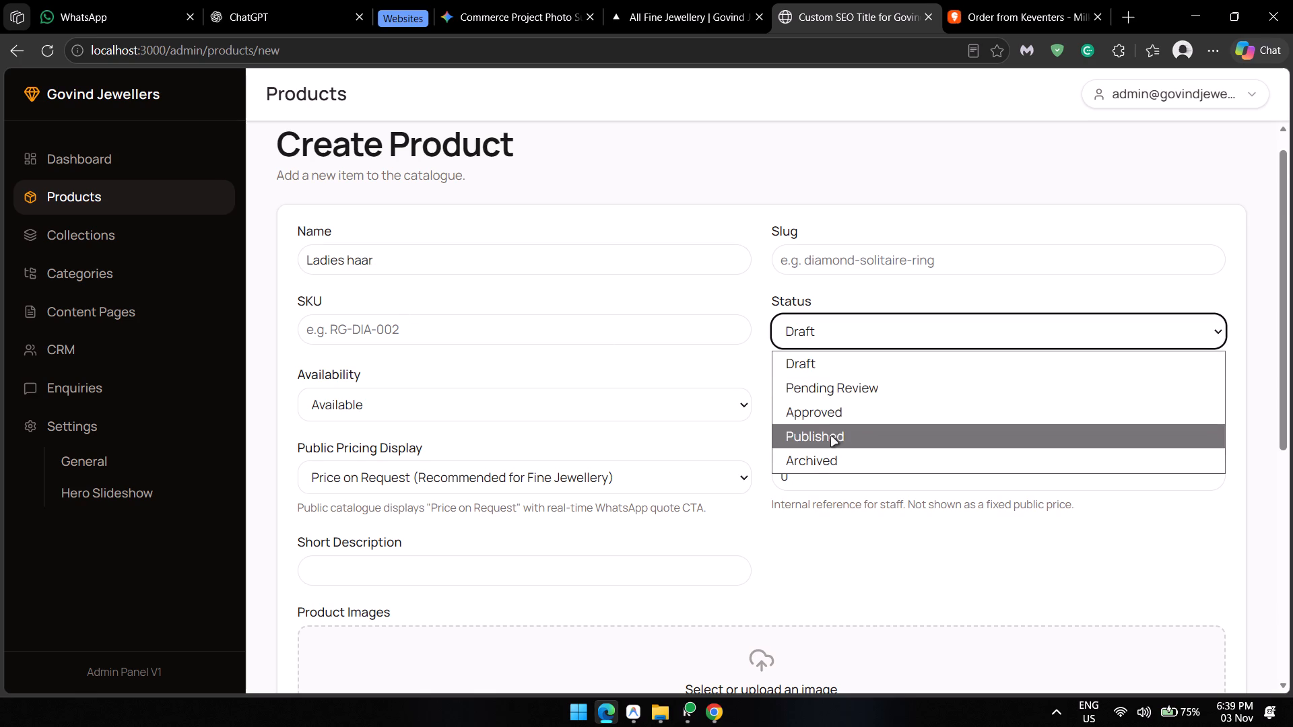
{"action": "left_click", "coordinate": [831, 436]}
{"action": "left_click", "coordinate": [831, 407]}
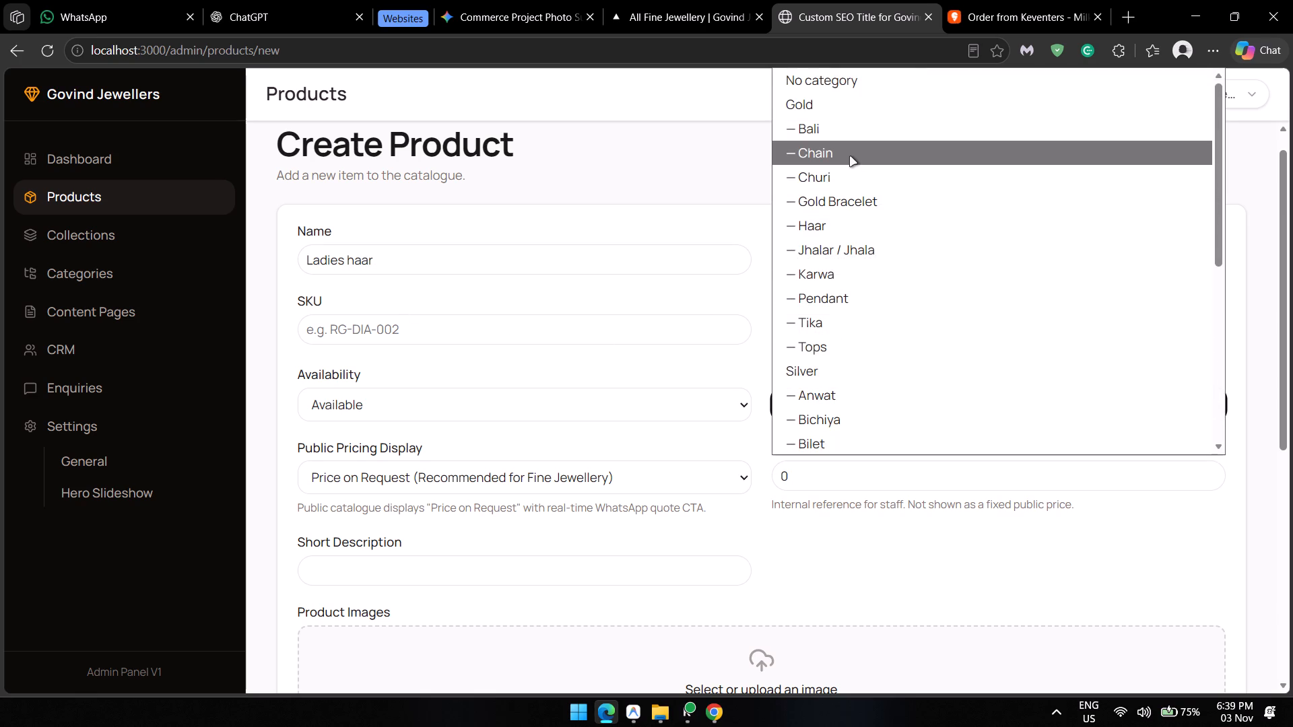
{"action": "left_click", "coordinate": [847, 231]}
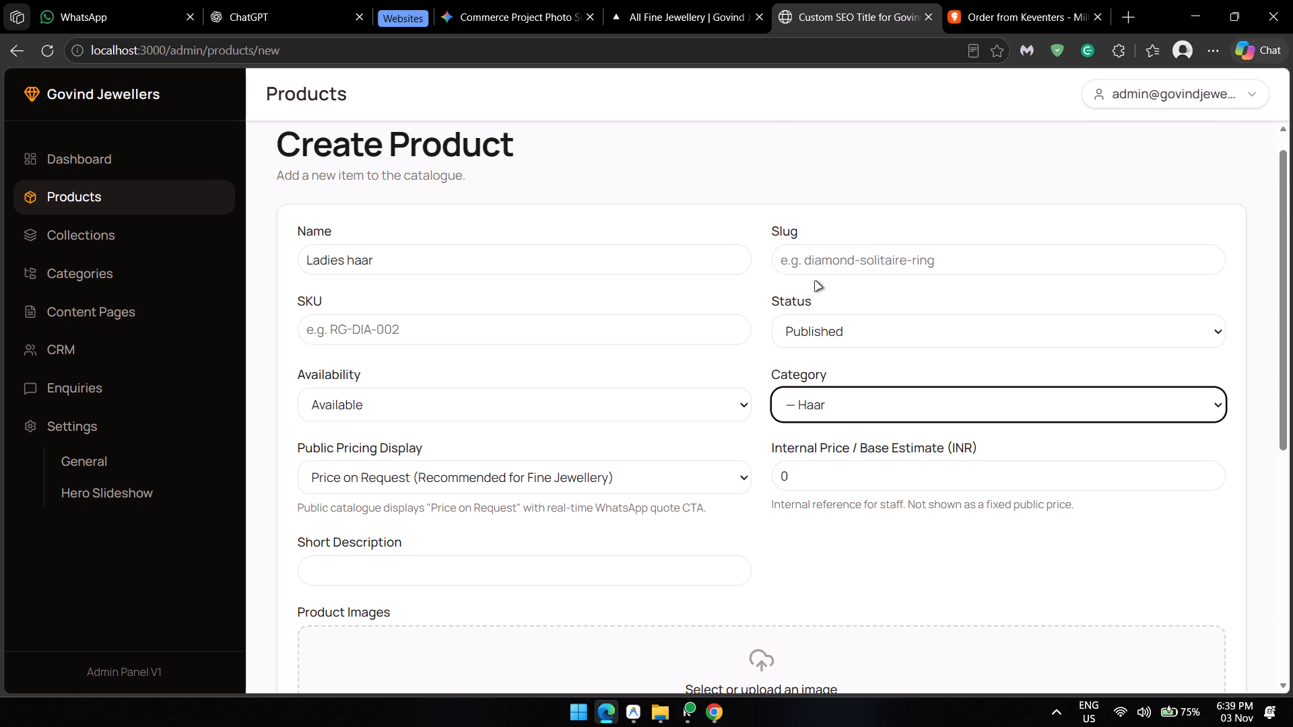
Enter the slug ladies-haar-08 and complete the product name as Ladies haar 8.
{"action": "left_click", "coordinate": [834, 254]}
{"action": "type", "text": "ladies-haar"}
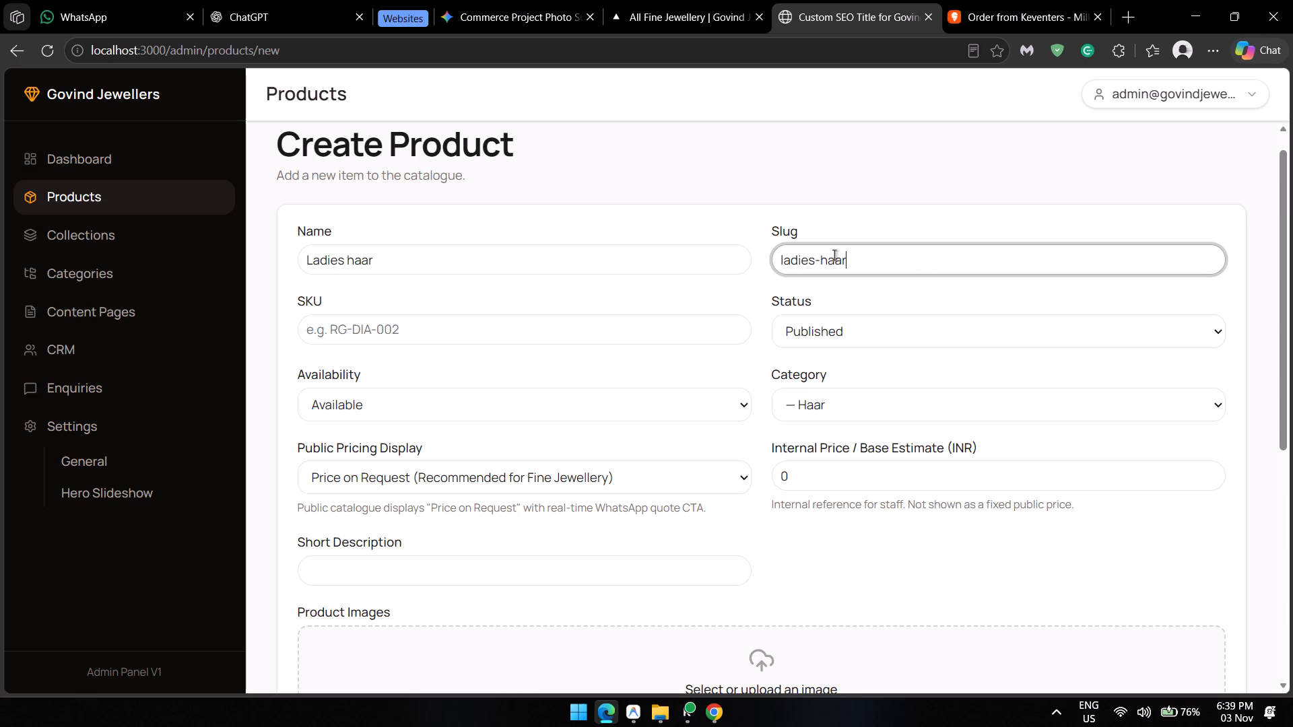
{"action": "type", "text": "-0"}
{"action": "key", "text": "8"}
{"action": "left_click", "coordinate": [690, 249]}
{"action": "key", "text": "8"}
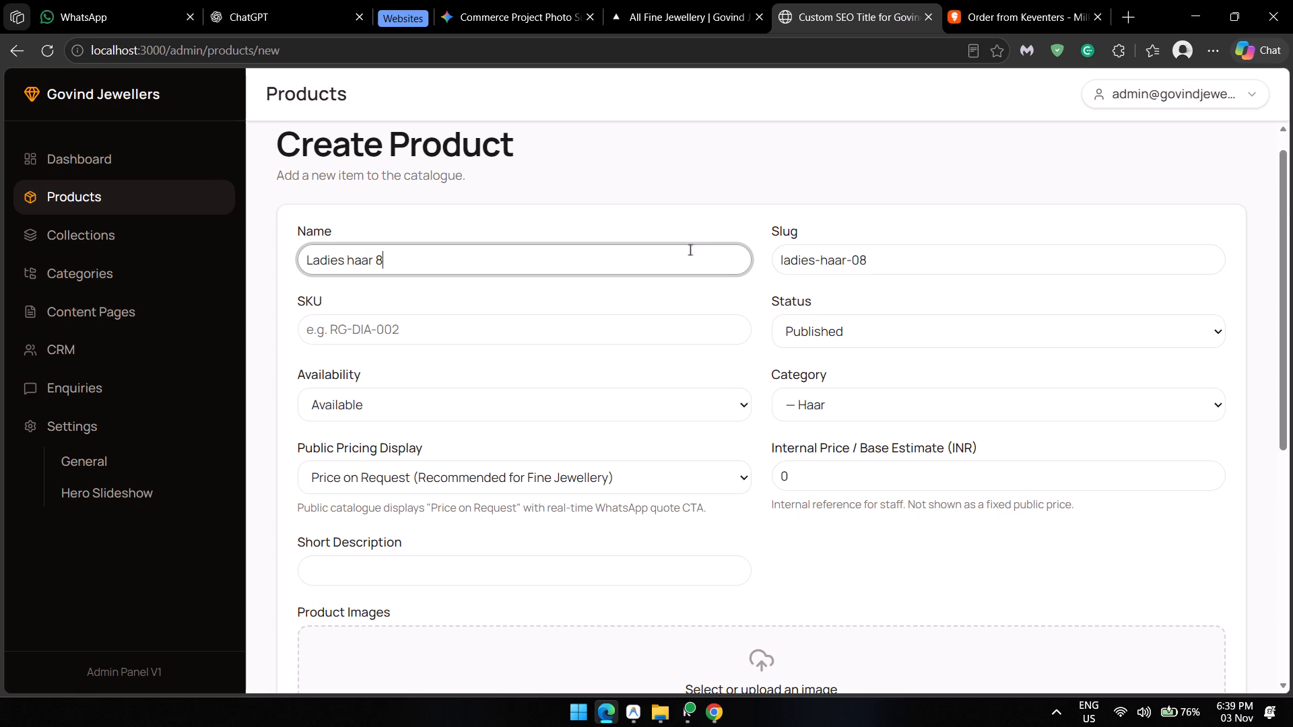
Upload IMG_0215.PNG from Downloads as the Ladies haar 8 product image and create the product.
{"action": "scroll", "coordinate": [689, 246], "scroll_direction": "down", "scroll_amount": 3}
{"action": "left_click", "coordinate": [710, 258]}
{"action": "left_click", "coordinate": [529, 304]}
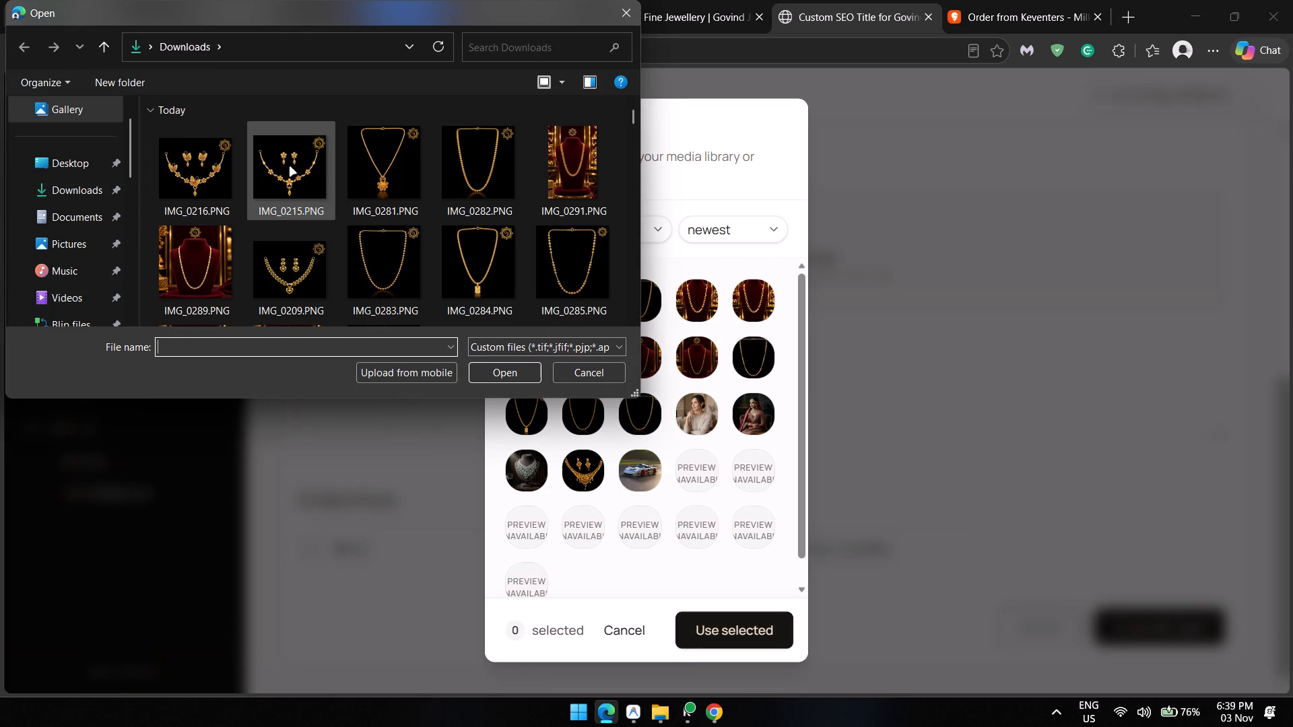
{"action": "left_click", "coordinate": [290, 164]}
{"action": "left_click", "coordinate": [490, 376]}
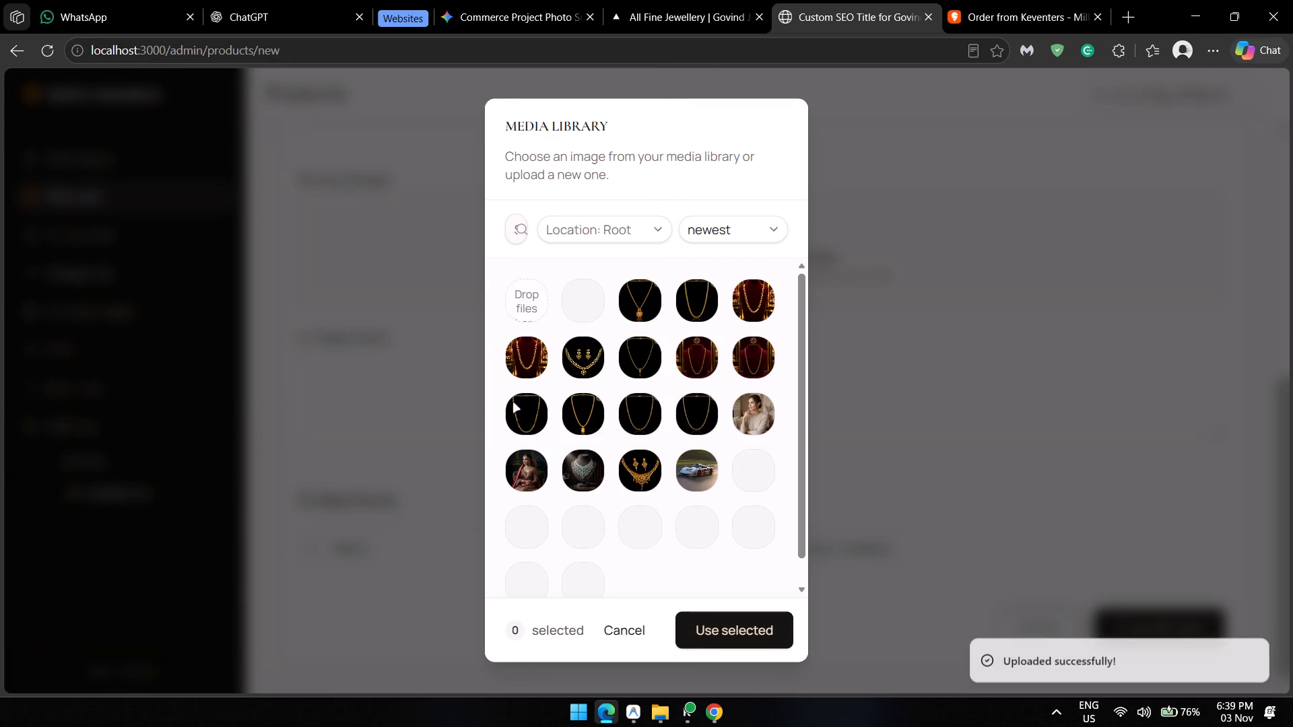
{"action": "left_click", "coordinate": [581, 304]}
{"action": "left_click", "coordinate": [732, 636]}
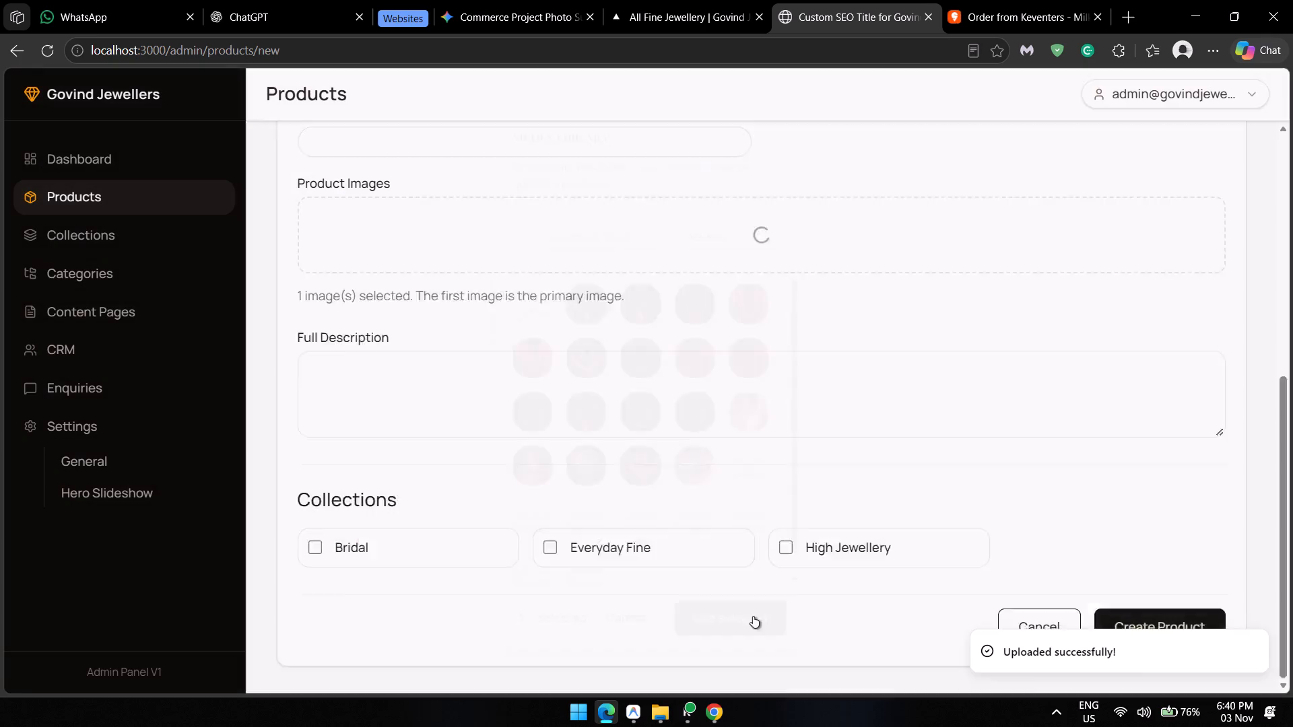
{"action": "scroll", "coordinate": [879, 501], "scroll_direction": "down", "scroll_amount": 2}
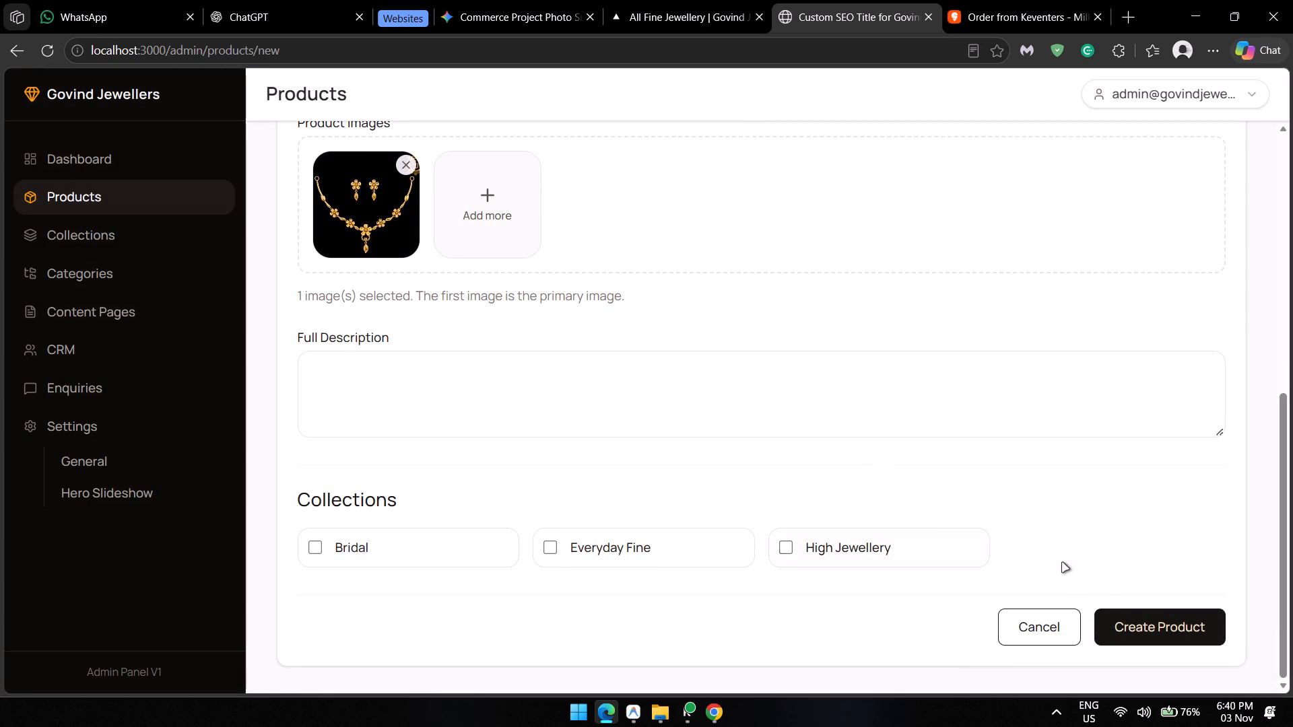
{"action": "left_click", "coordinate": [1125, 626]}
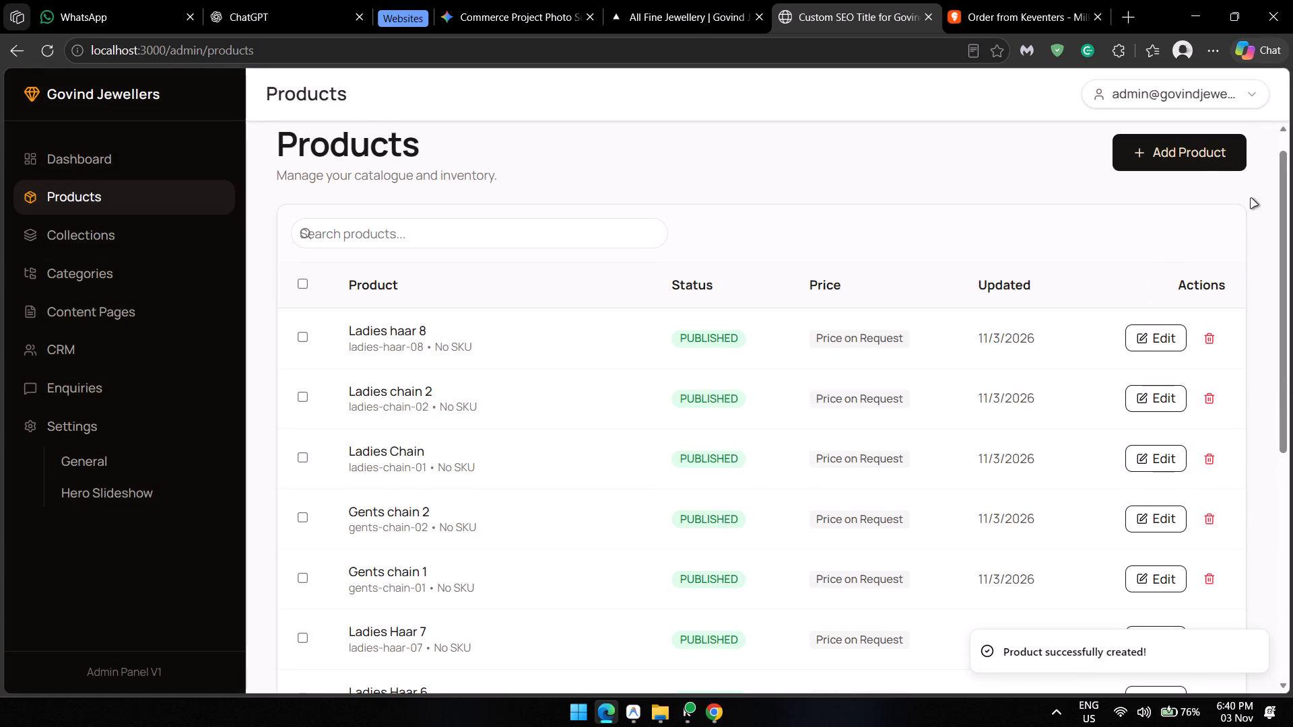
Start another new product and name it Ladies Haar 09.
{"action": "left_click", "coordinate": [1203, 169]}
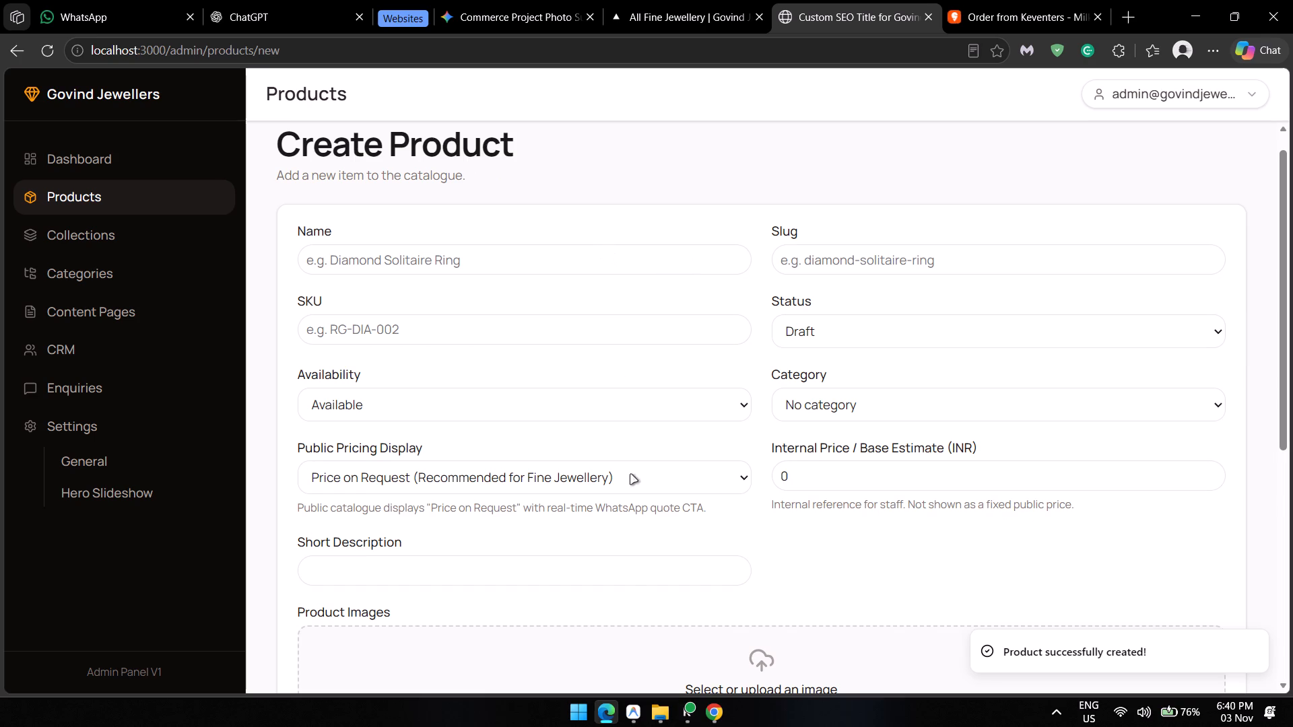
{"action": "left_click", "coordinate": [668, 718]}
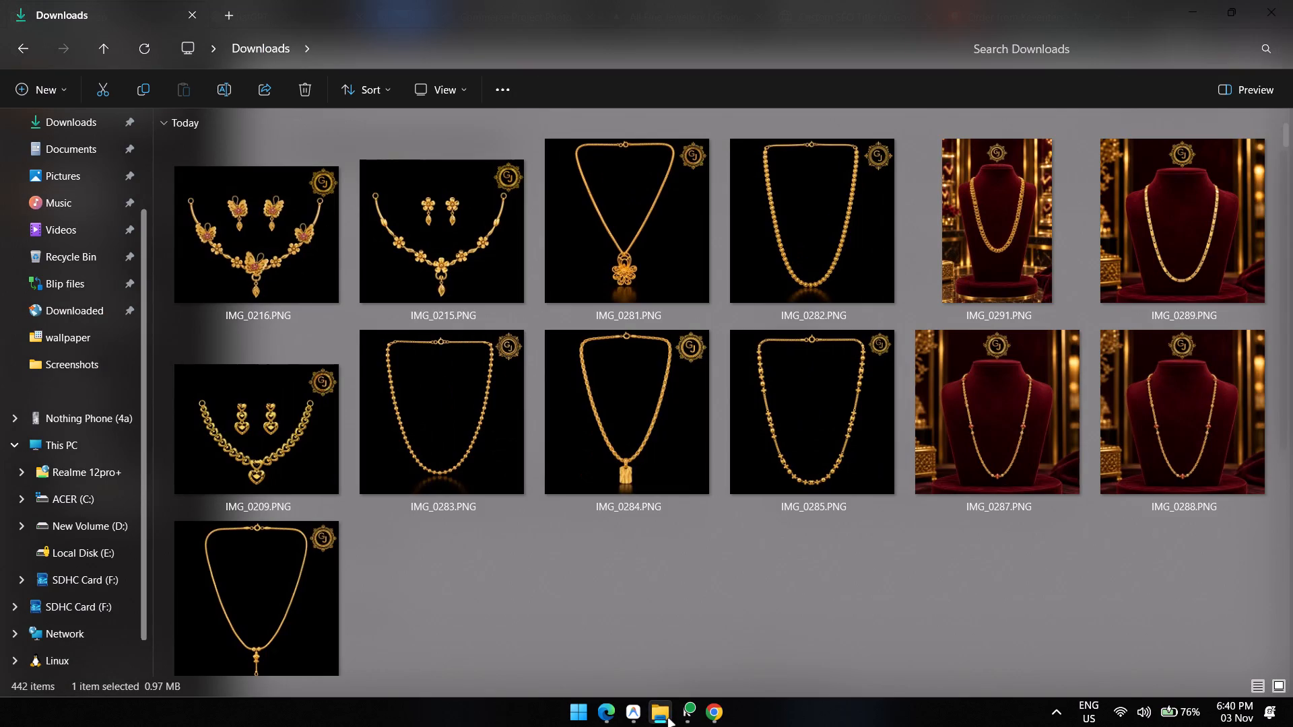
{"action": "left_click", "coordinate": [668, 718]}
{"action": "left_click", "coordinate": [486, 259]}
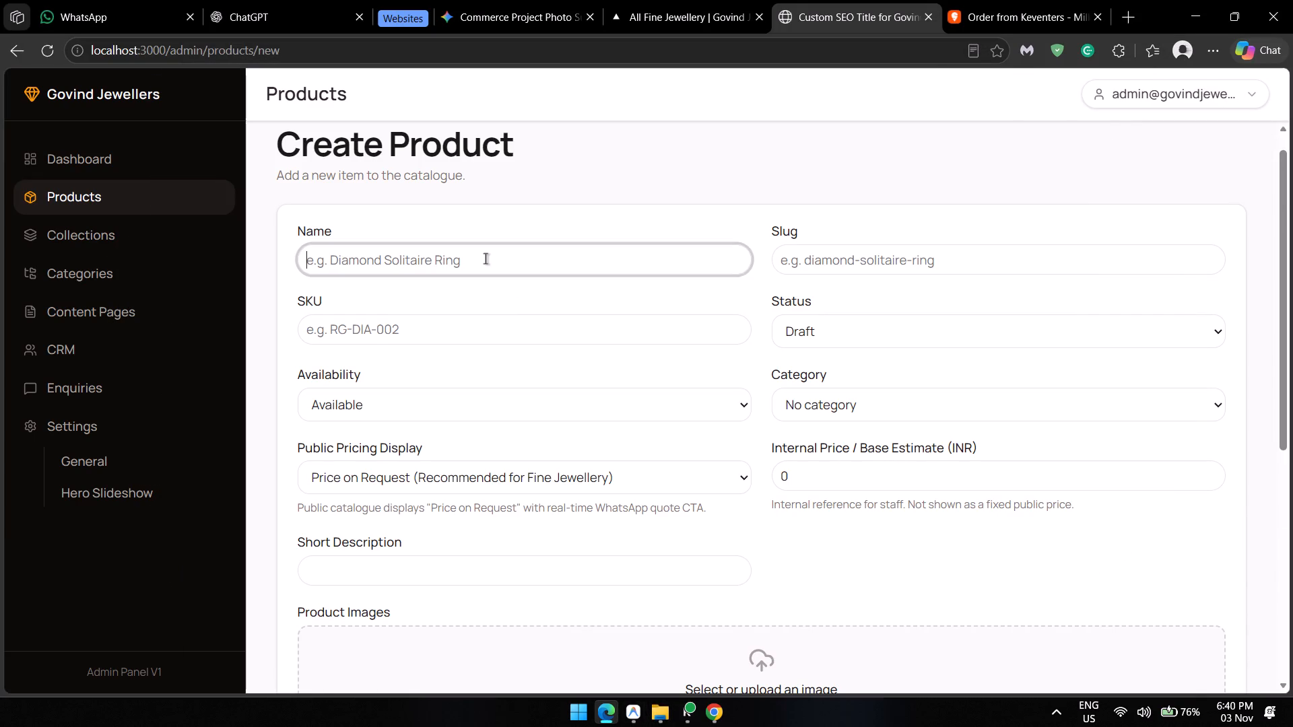
{"action": "type", "text": "Ladies"}
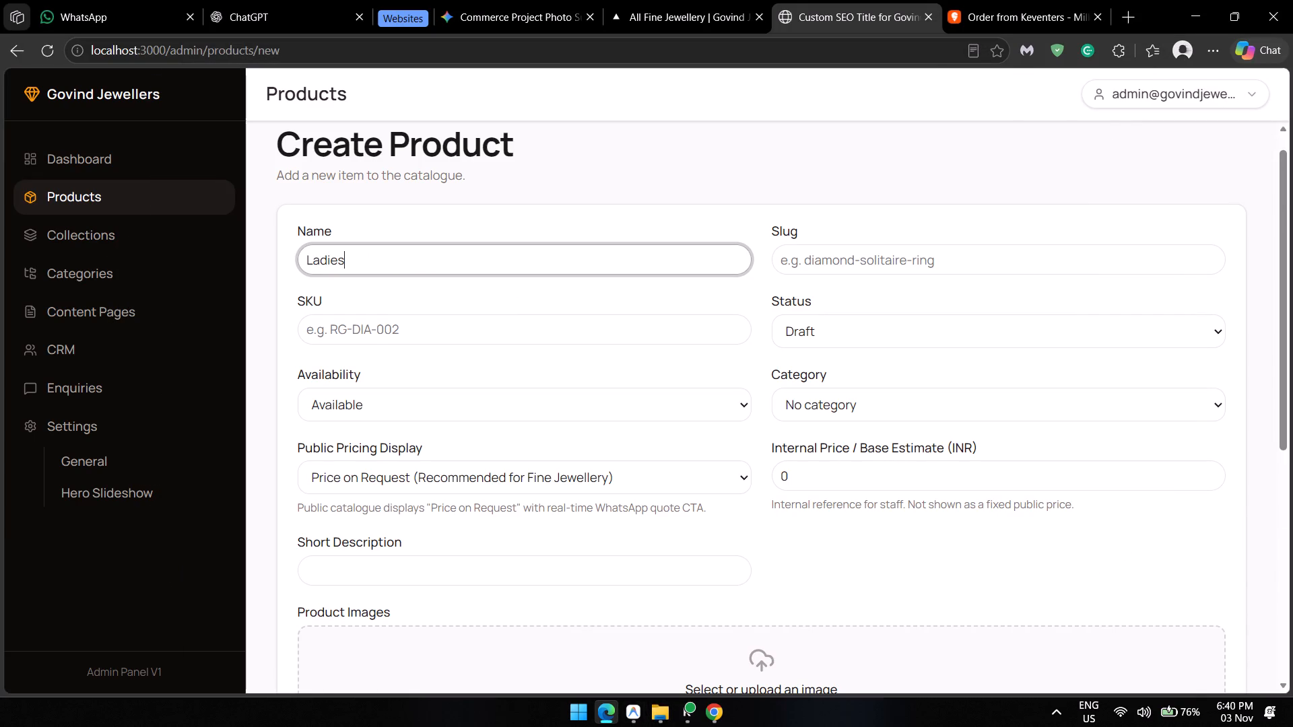
{"action": "key", "text": "space"}
{"action": "type", "text": "Haar 09"}
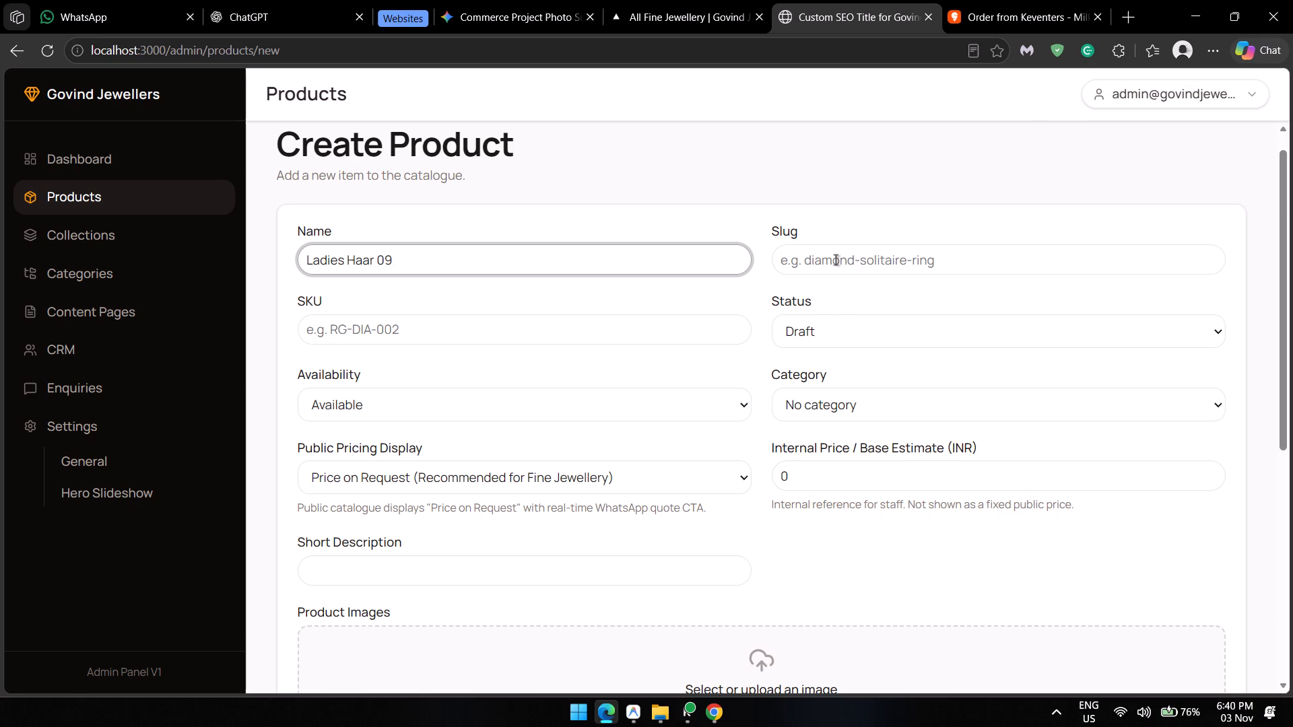
Give Ladies Haar 09 the slug ladies-haar-09, with status Published and category Haar under Gold.
{"action": "left_click", "coordinate": [836, 259]}
{"action": "type", "text": "ladies-haar-09"}
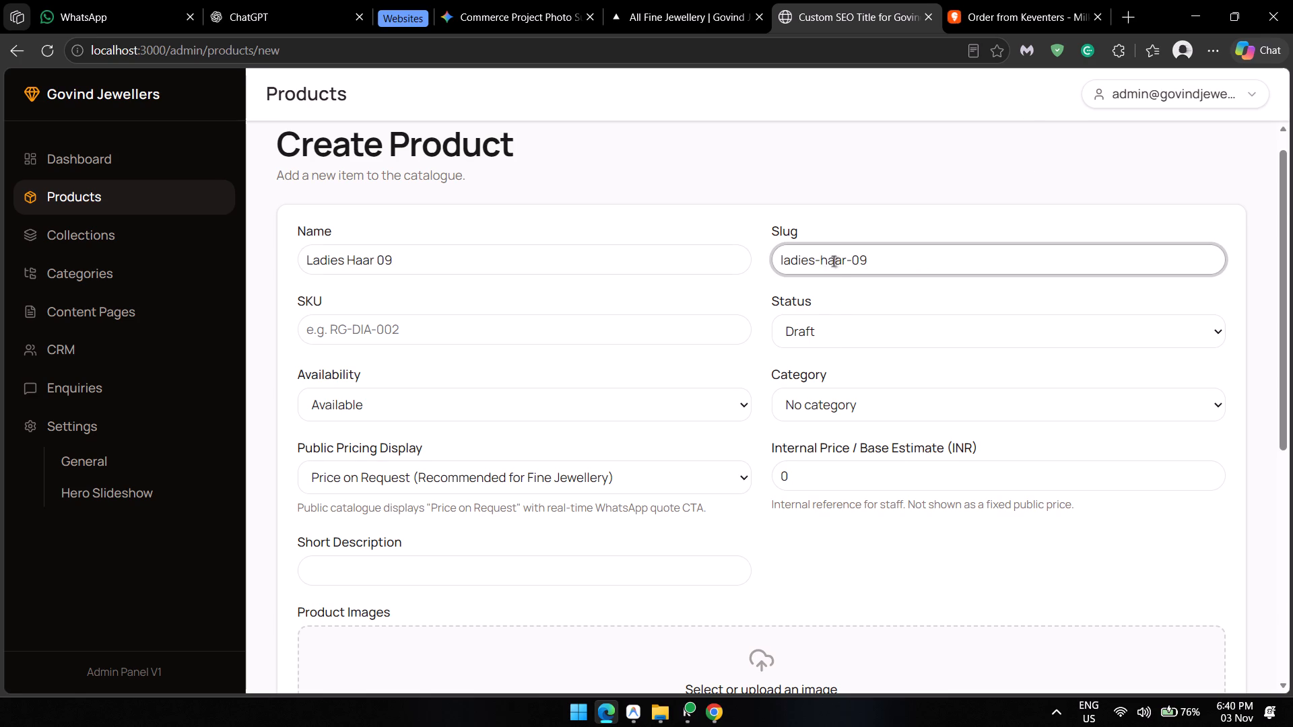
{"action": "left_click", "coordinate": [852, 352]}
{"action": "left_click", "coordinate": [854, 343]}
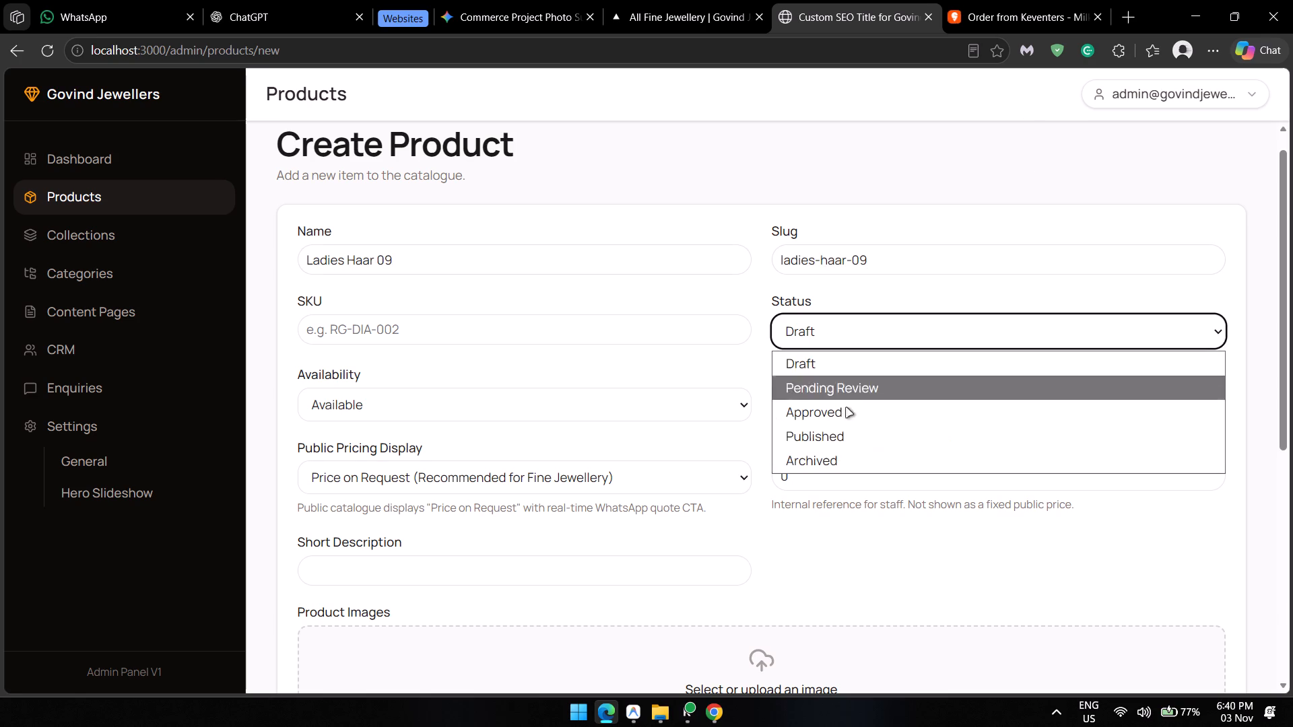
{"action": "left_click", "coordinate": [841, 429]}
{"action": "left_click", "coordinate": [830, 414]}
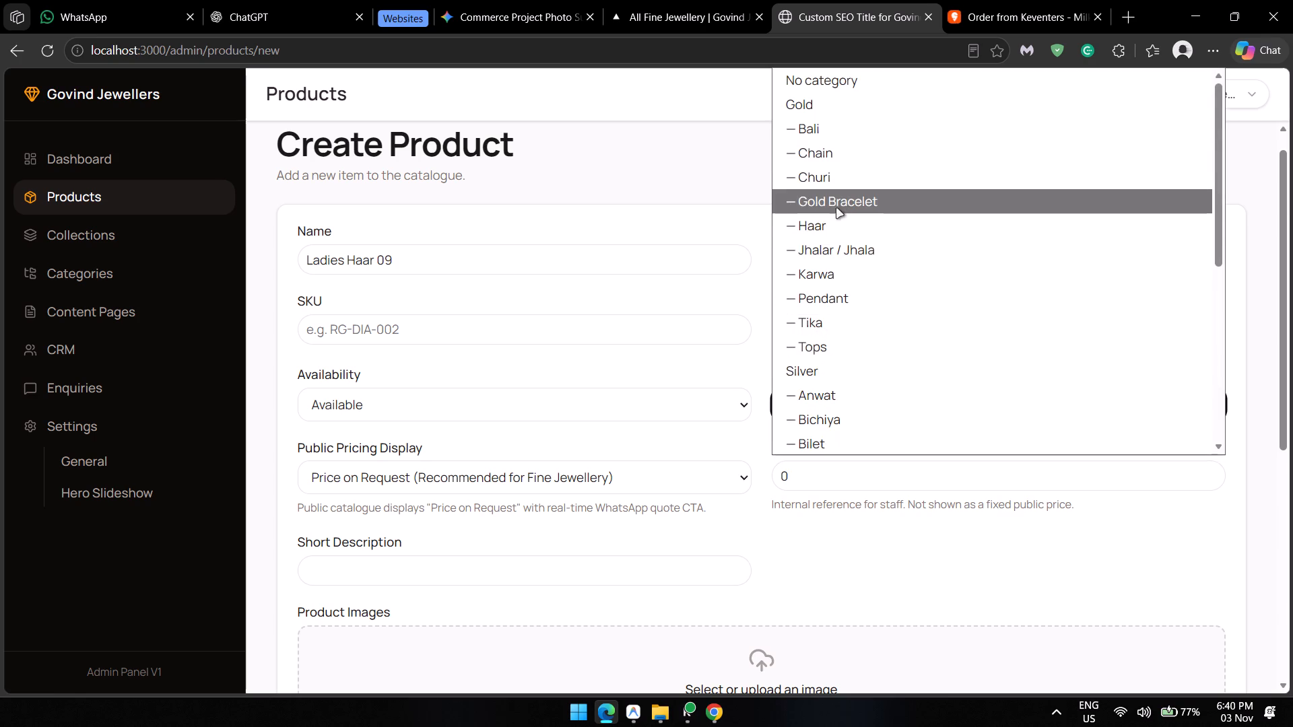
{"action": "left_click", "coordinate": [825, 218]}
Enter "special butterfly edition" as the short description of Ladies Haar 09.
{"action": "scroll", "coordinate": [566, 394], "scroll_direction": "down", "scroll_amount": 1}
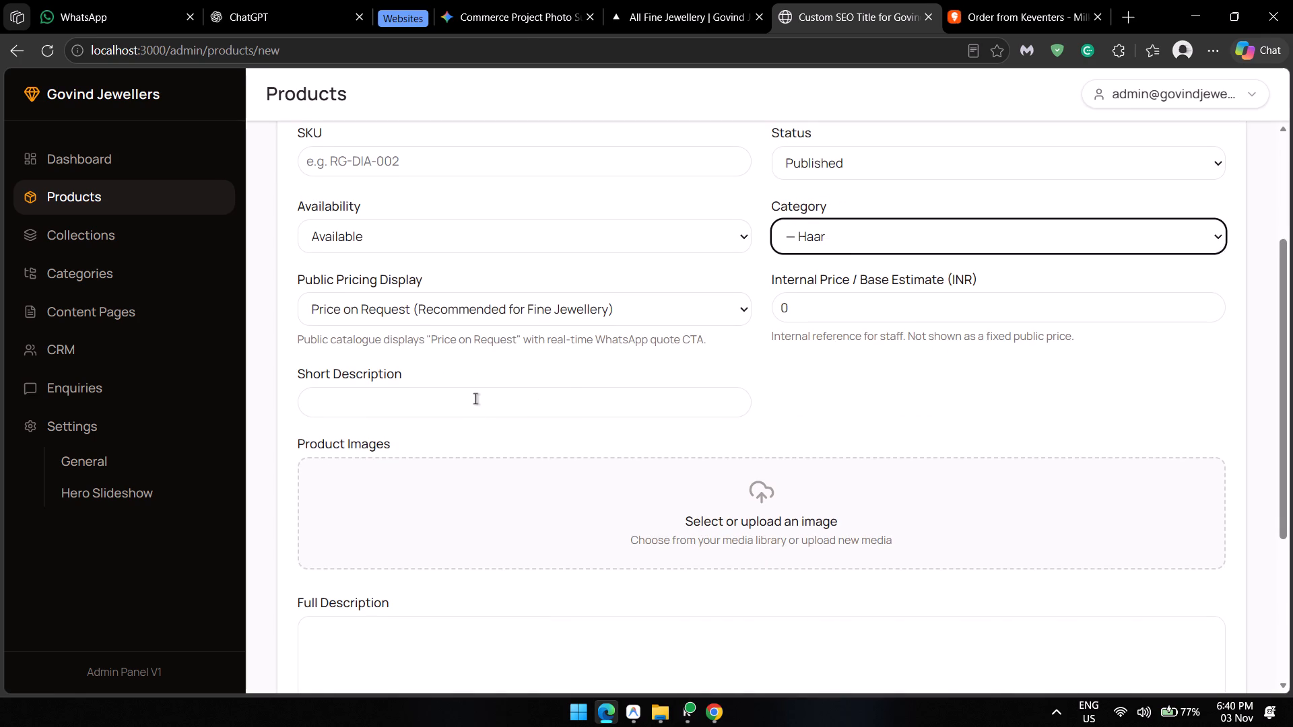
{"action": "left_click", "coordinate": [475, 398]}
{"action": "type", "text": "special butterfly edition"}
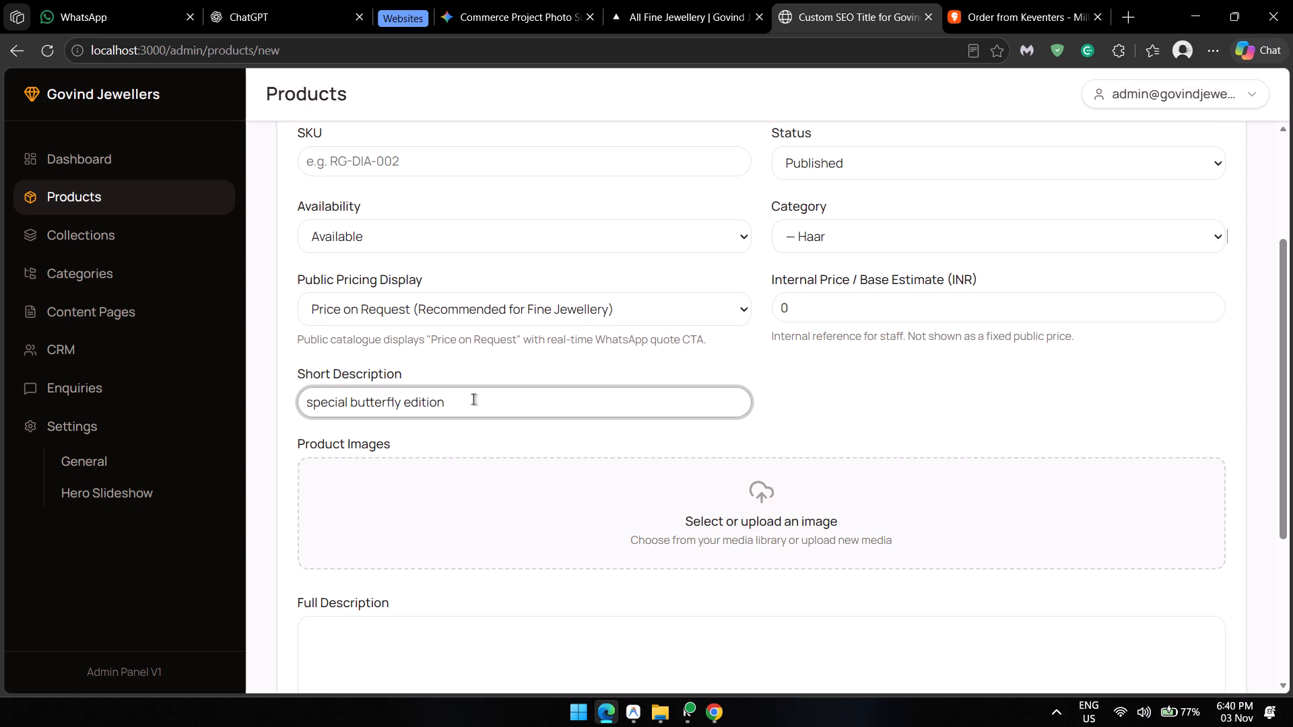
Upload IMG_0216.PNG from Downloads as the Ladies Haar 09 product image and create the product.
{"action": "scroll", "coordinate": [473, 399], "scroll_direction": "down", "scroll_amount": 2}
{"action": "left_click", "coordinate": [762, 314]}
{"action": "left_click", "coordinate": [754, 266]}
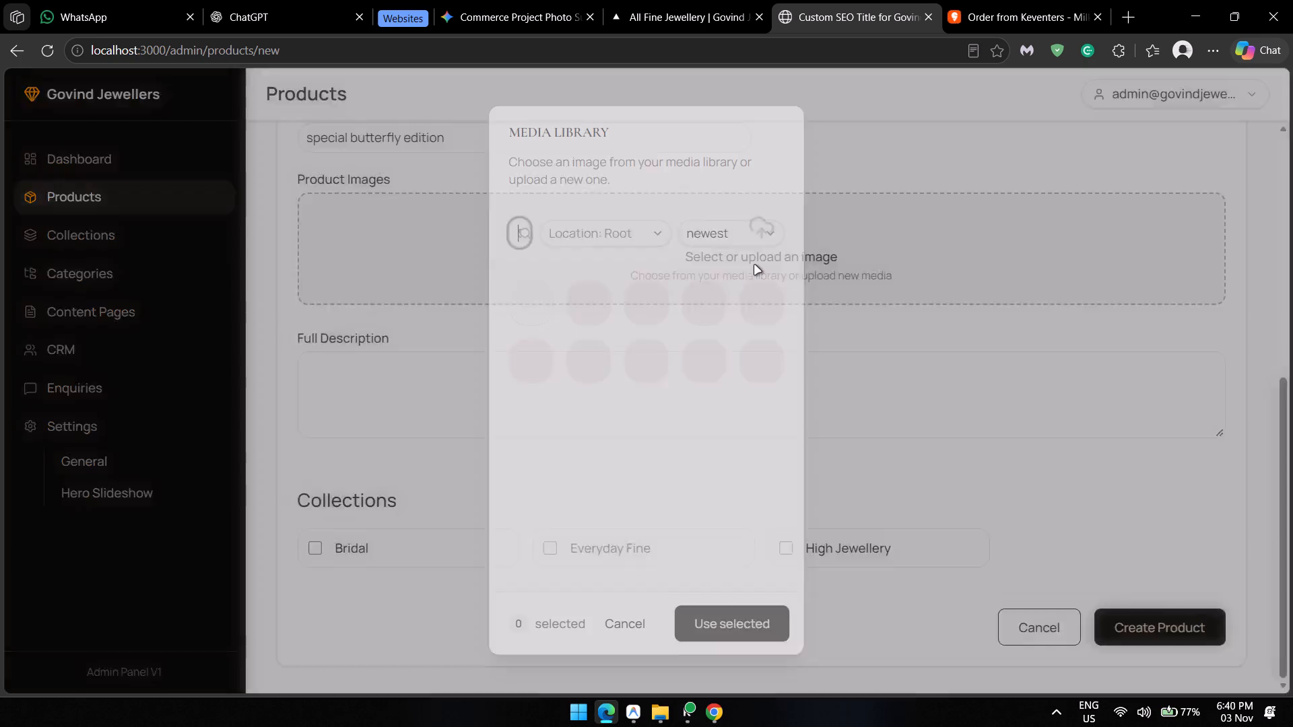
{"action": "left_click", "coordinate": [525, 289]}
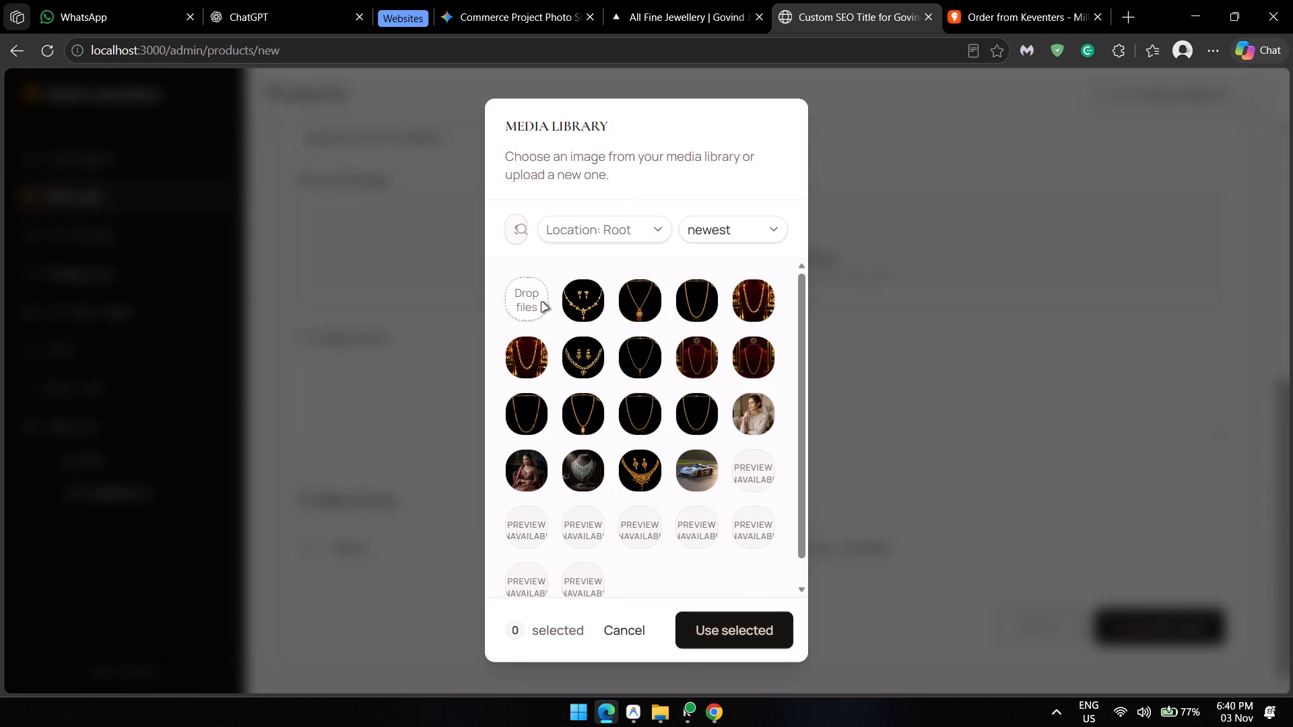
{"action": "left_click", "coordinate": [177, 169]}
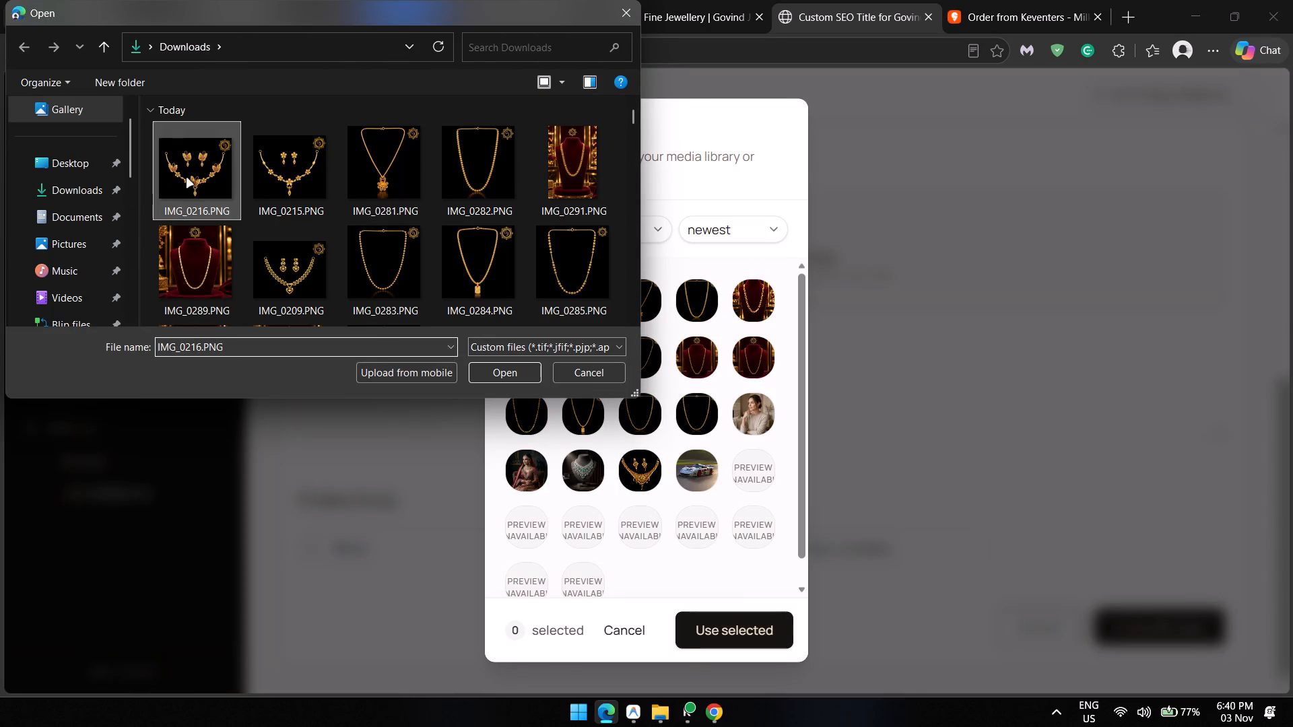
{"action": "left_click", "coordinate": [517, 380]}
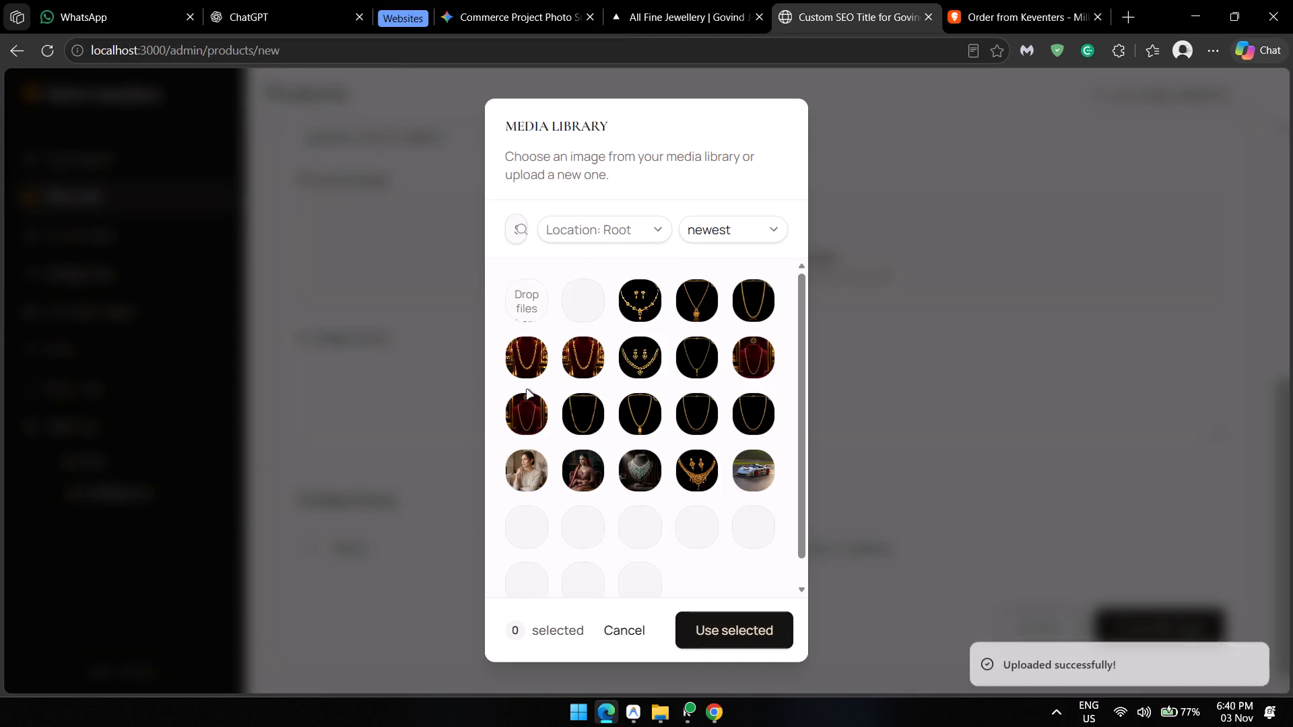
{"action": "left_click", "coordinate": [570, 308]}
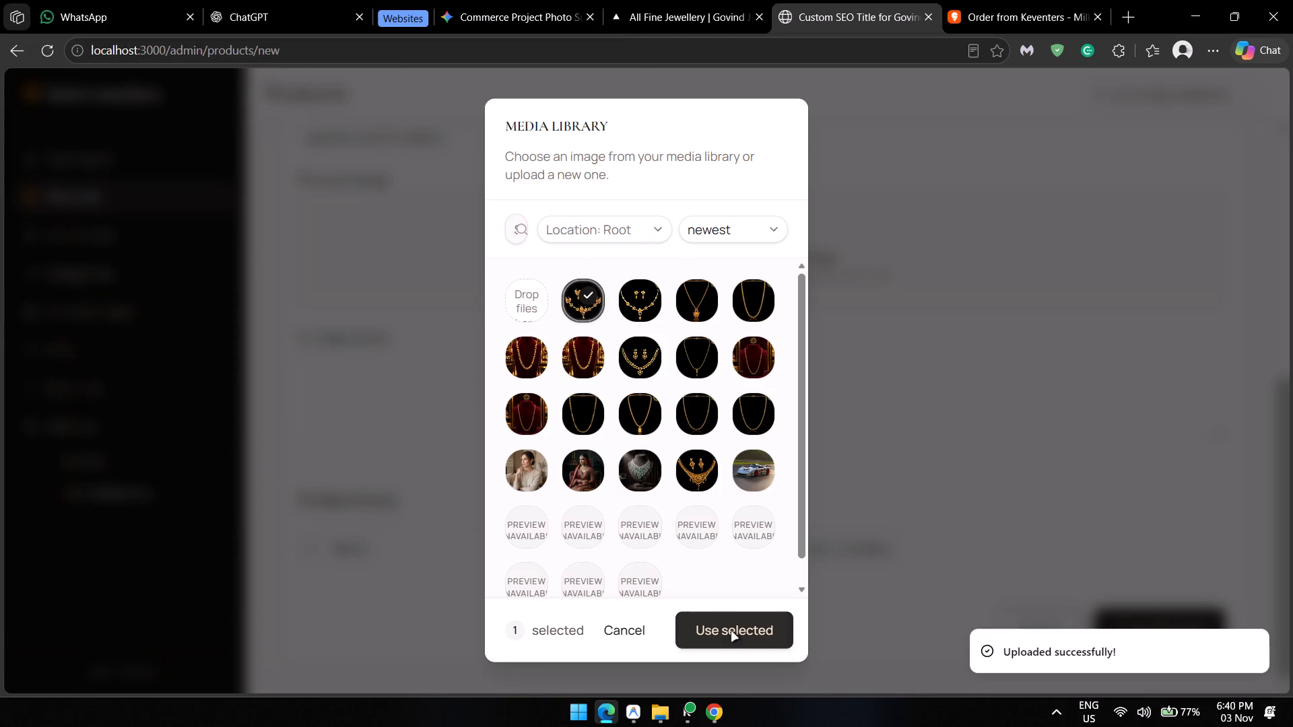
{"action": "left_click", "coordinate": [731, 631]}
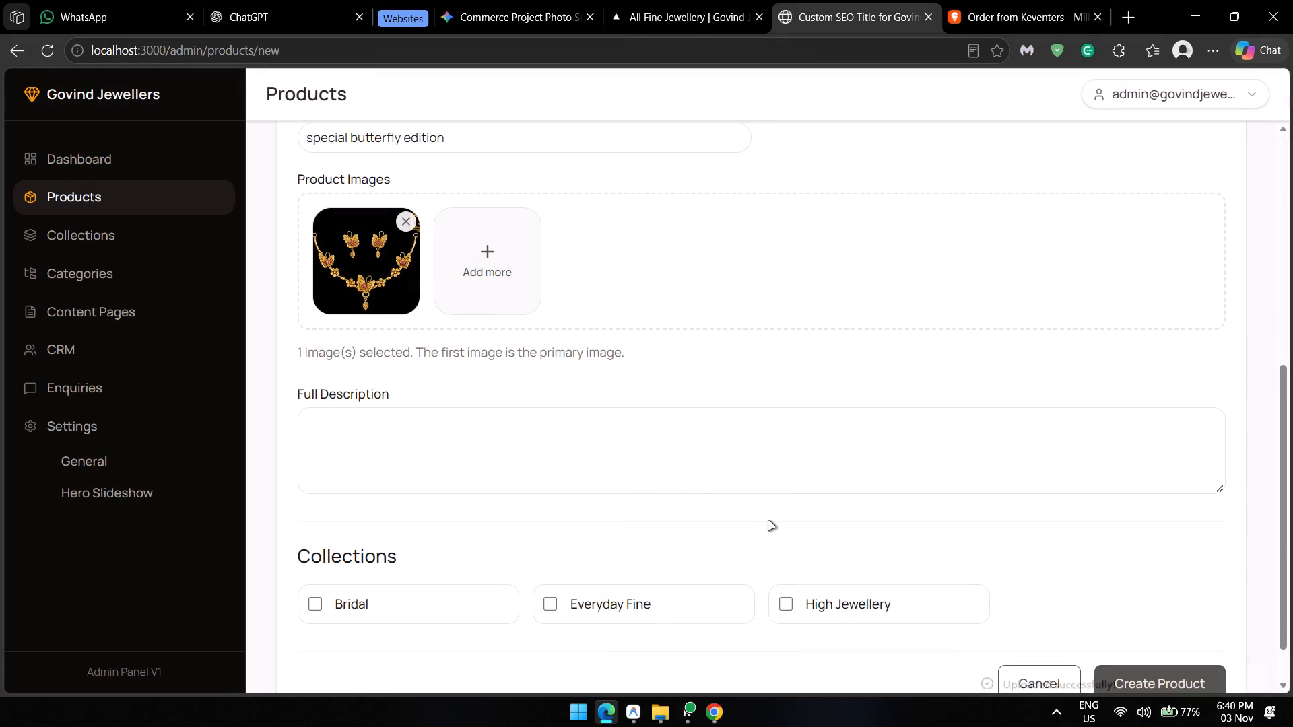
{"action": "scroll", "coordinate": [768, 520], "scroll_direction": "up", "scroll_amount": 2}
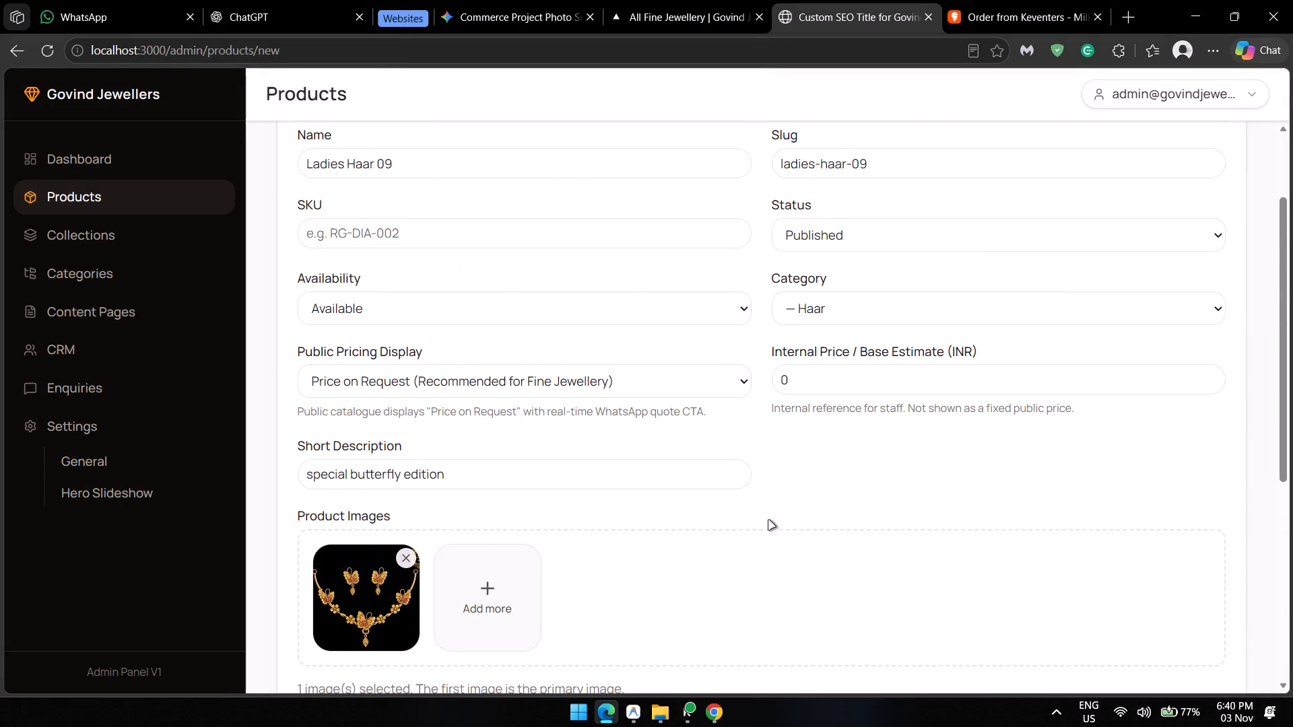
{"action": "scroll", "coordinate": [768, 520], "scroll_direction": "down", "scroll_amount": 5}
{"action": "left_click", "coordinate": [1133, 623]}
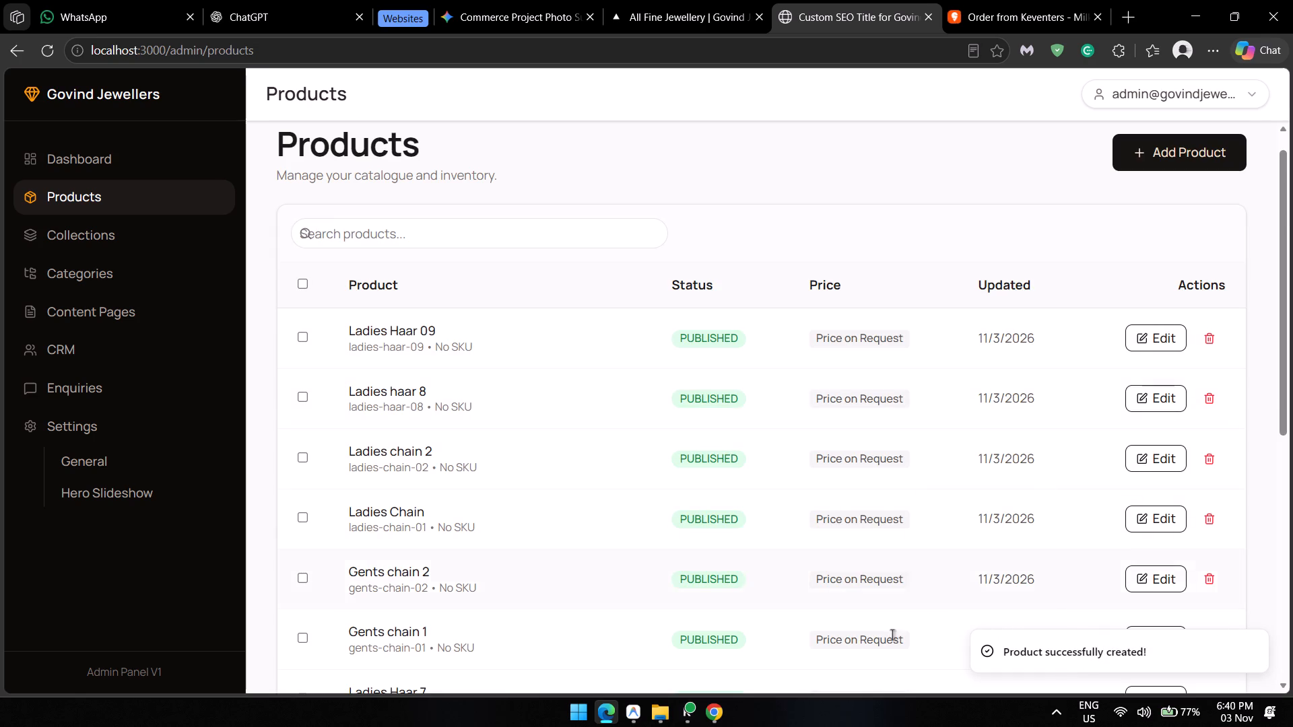
Switch to the Downloads folder in File Explorer to look over the jewellery photos.
{"action": "left_click", "coordinate": [665, 702]}
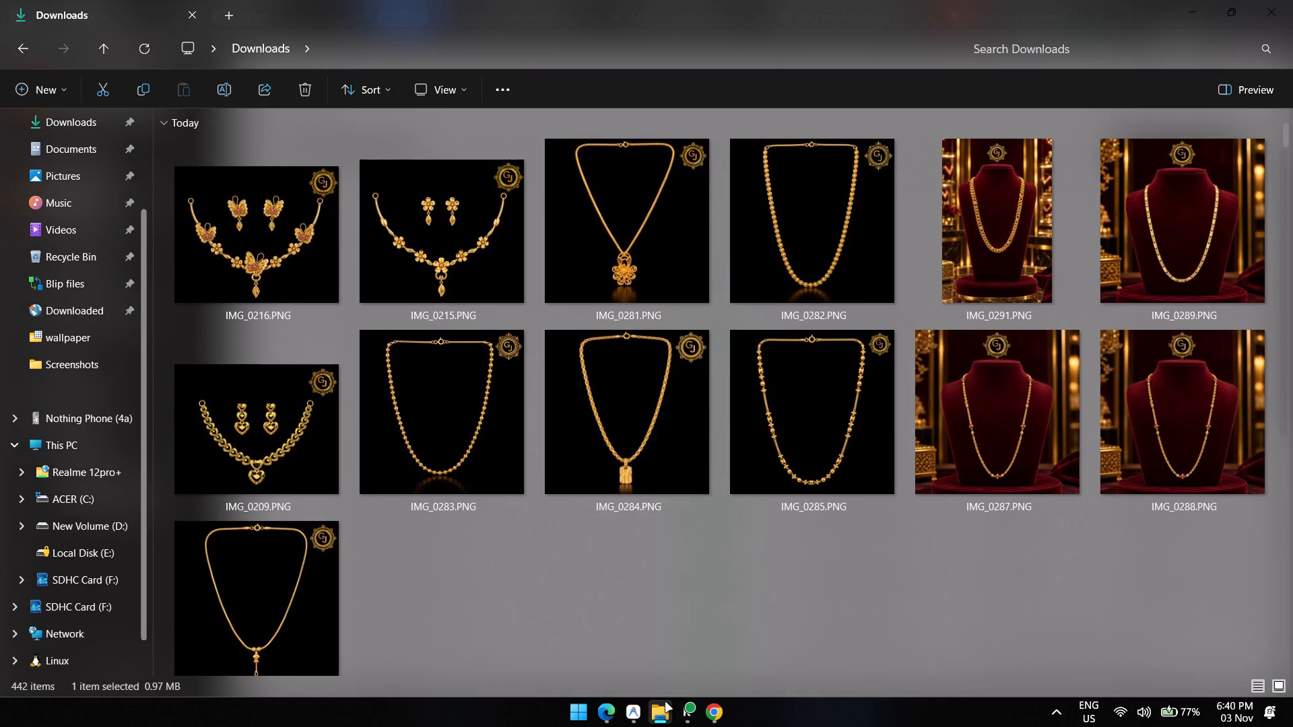
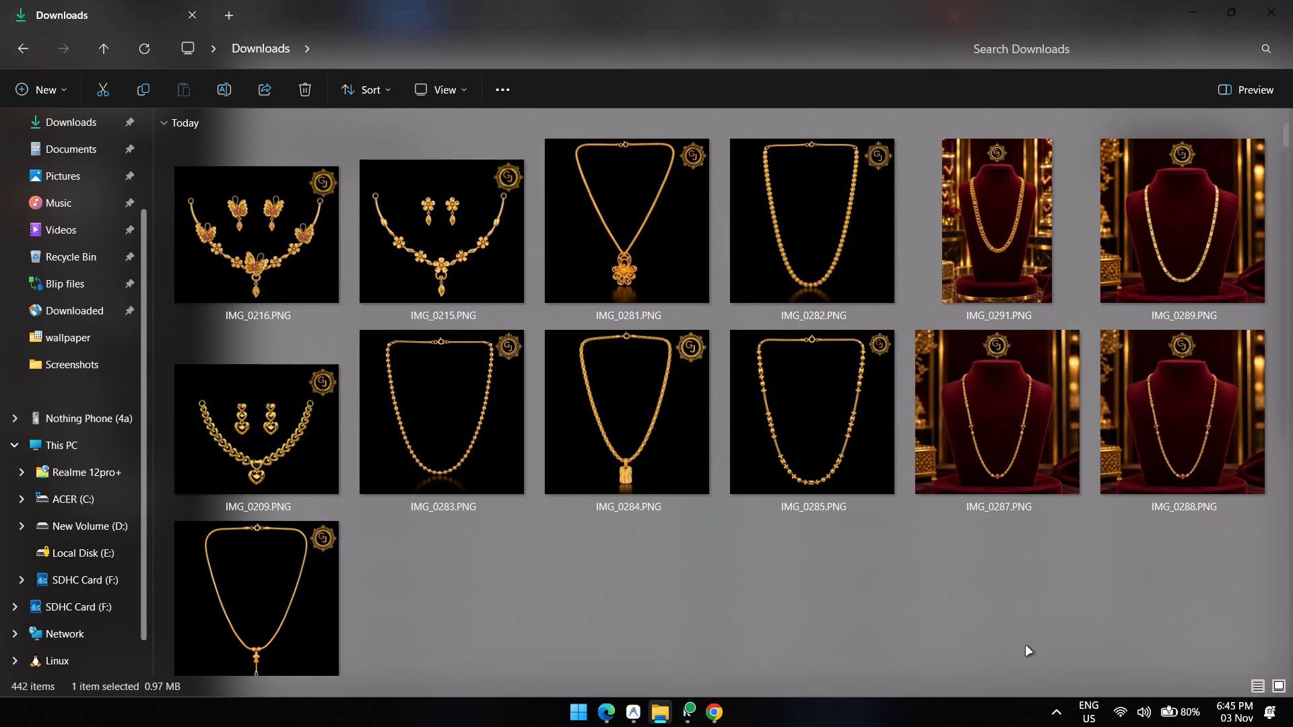
Select all the jewellery photos grouped under Today in Downloads, from IMG_0216.PNG through IMG_0286.PNG.
{"action": "left_click", "coordinate": [289, 590]}
{"action": "left_click", "coordinate": [253, 201], "text": "shift"}
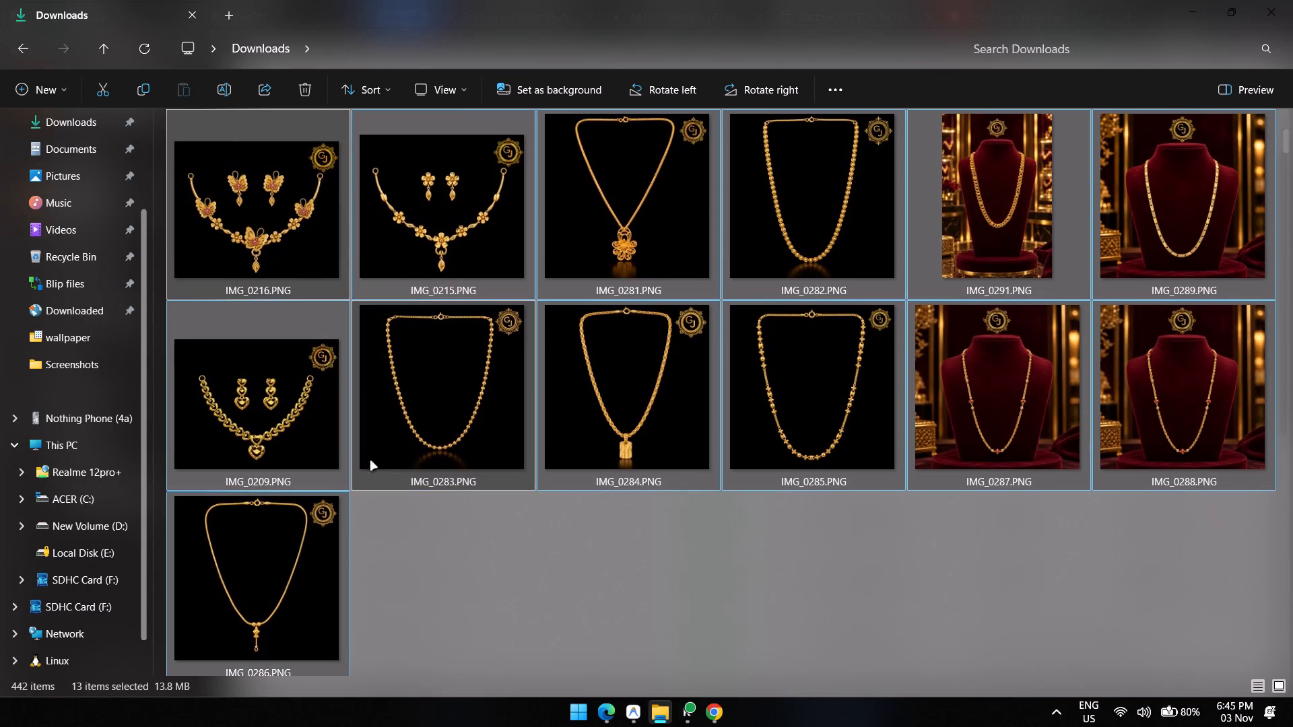
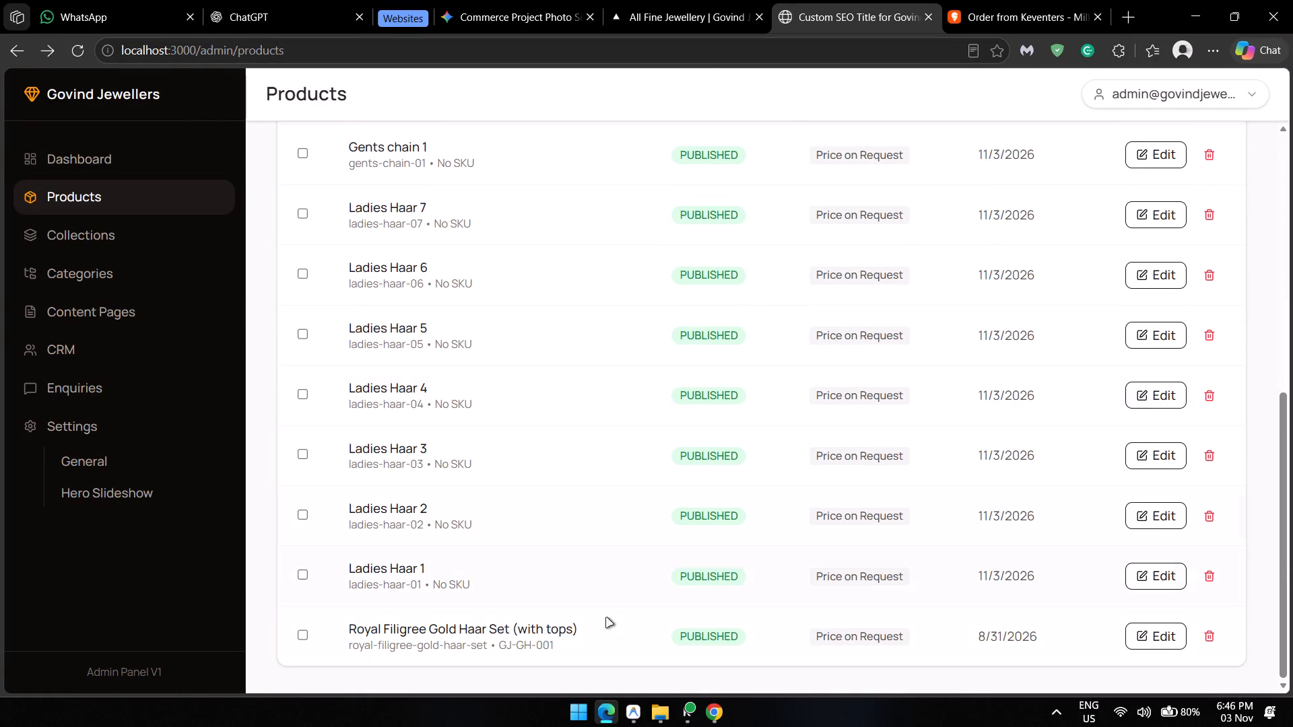
Open the Ladies Haar 1 product for editing and change its name to Ladies Chain 1 and its slug to ladies-chain-01.
{"action": "left_click", "coordinate": [1159, 565]}
{"action": "scroll", "coordinate": [709, 468], "scroll_direction": "down", "scroll_amount": 2}
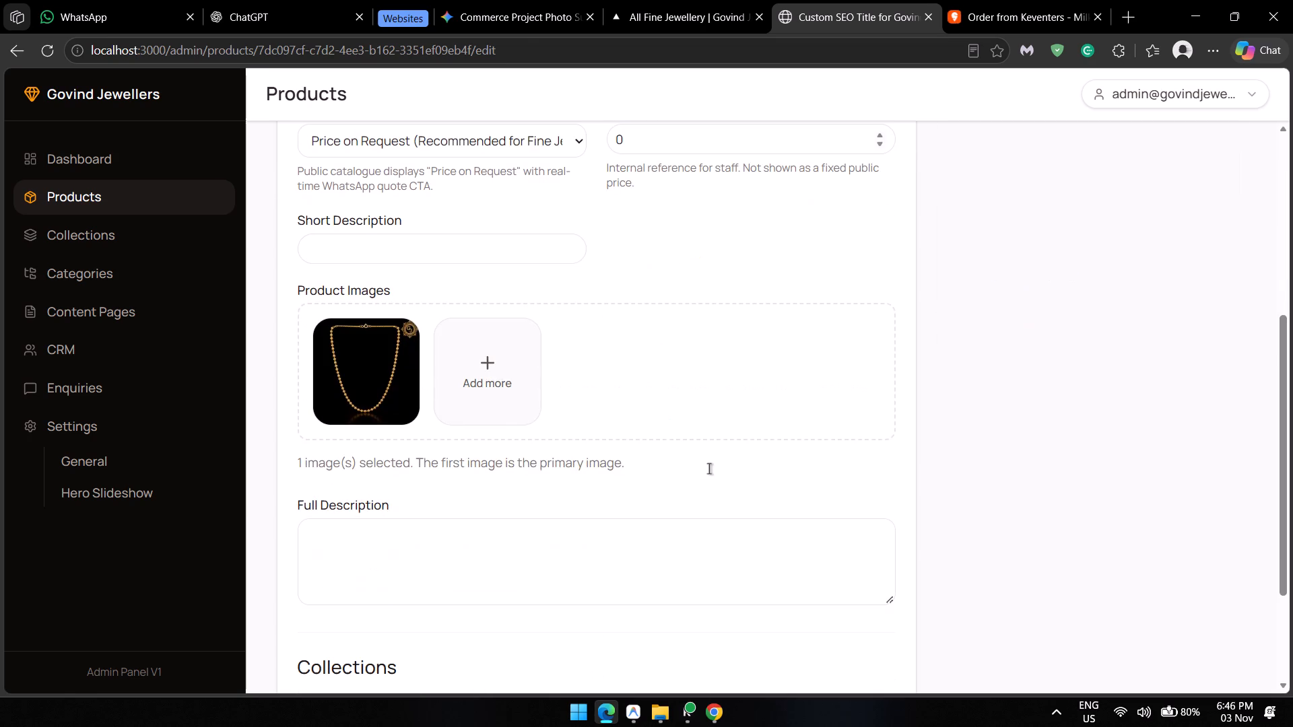
{"action": "scroll", "coordinate": [639, 452], "scroll_direction": "up", "scroll_amount": 3}
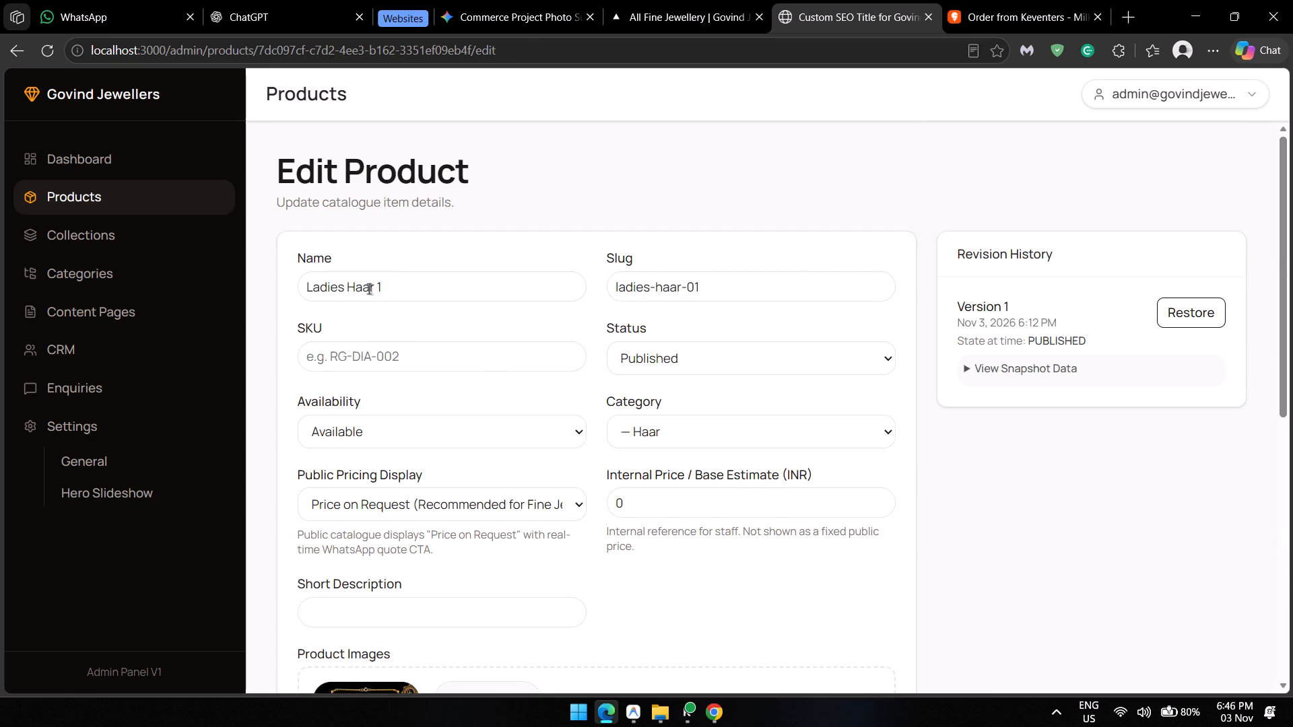
{"action": "left_click_drag", "start_coordinate": [372, 286], "coordinate": [349, 290]}
{"action": "type", "text": "Chain"}
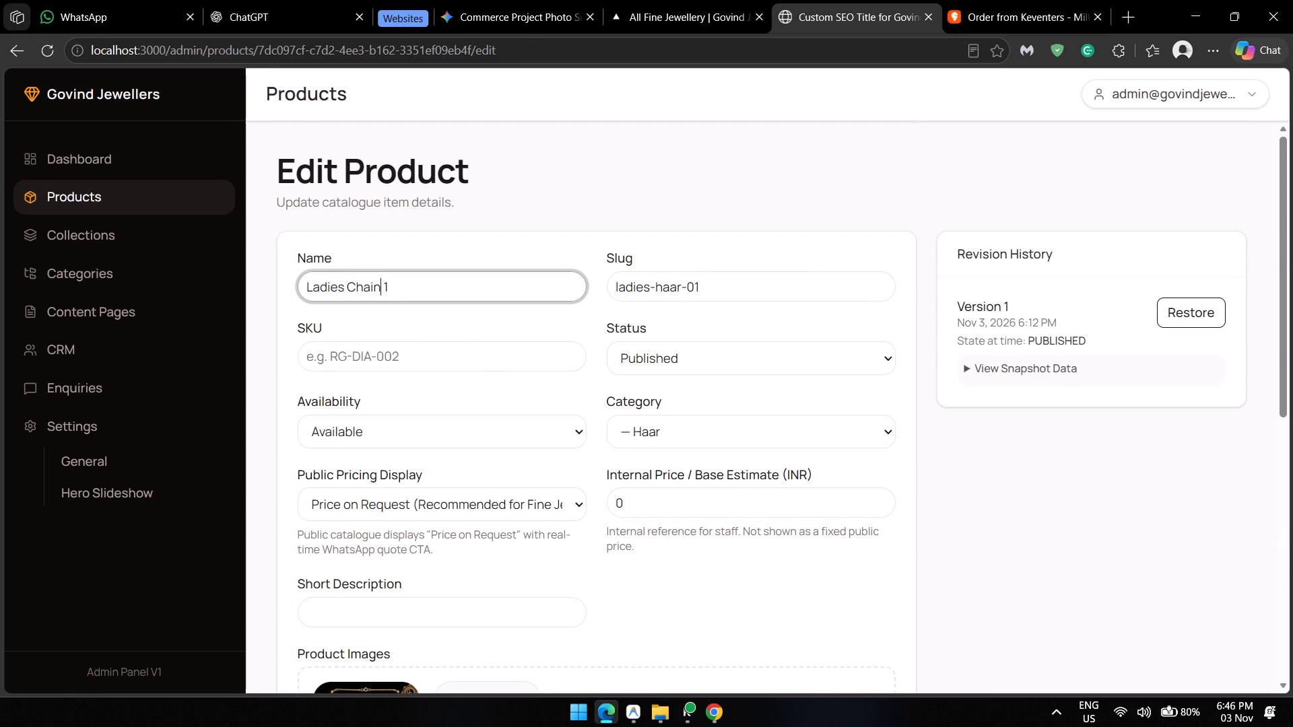
{"action": "left_click_drag", "start_coordinate": [680, 289], "coordinate": [670, 289]}
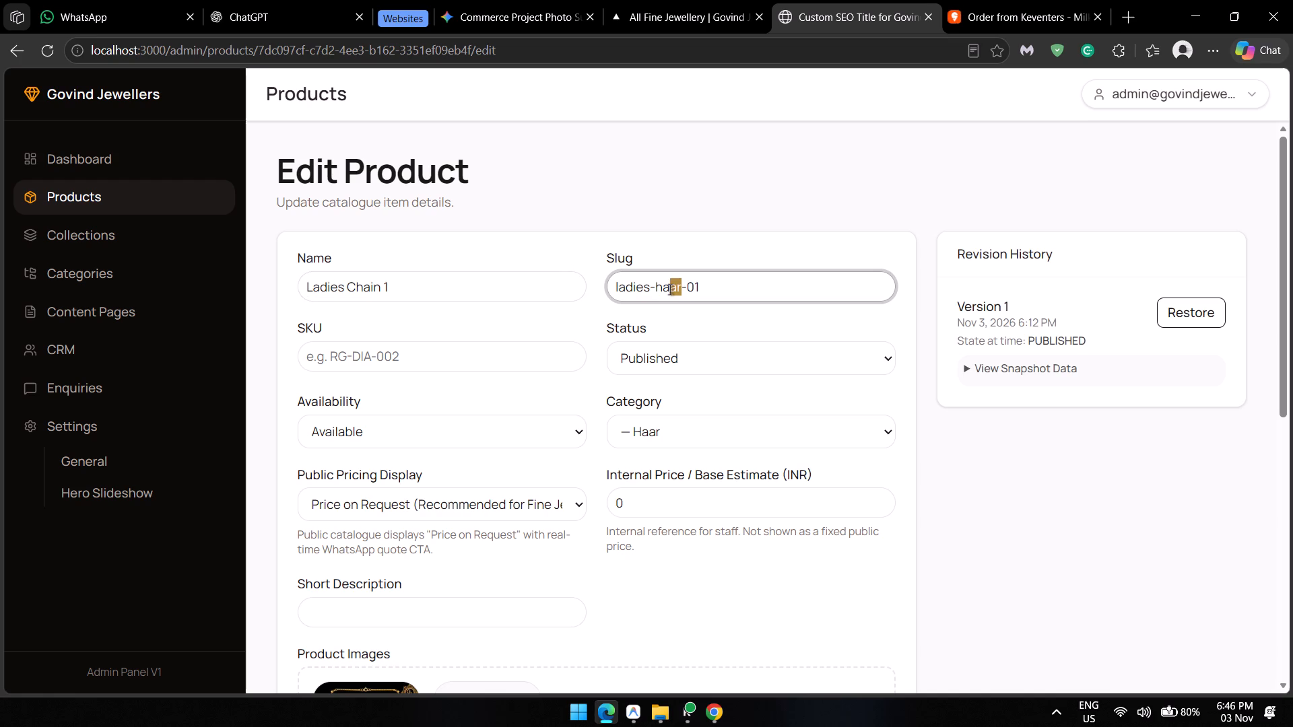
{"action": "left_click_drag", "start_coordinate": [670, 289], "coordinate": [658, 289]}
{"action": "type", "text": "chain"}
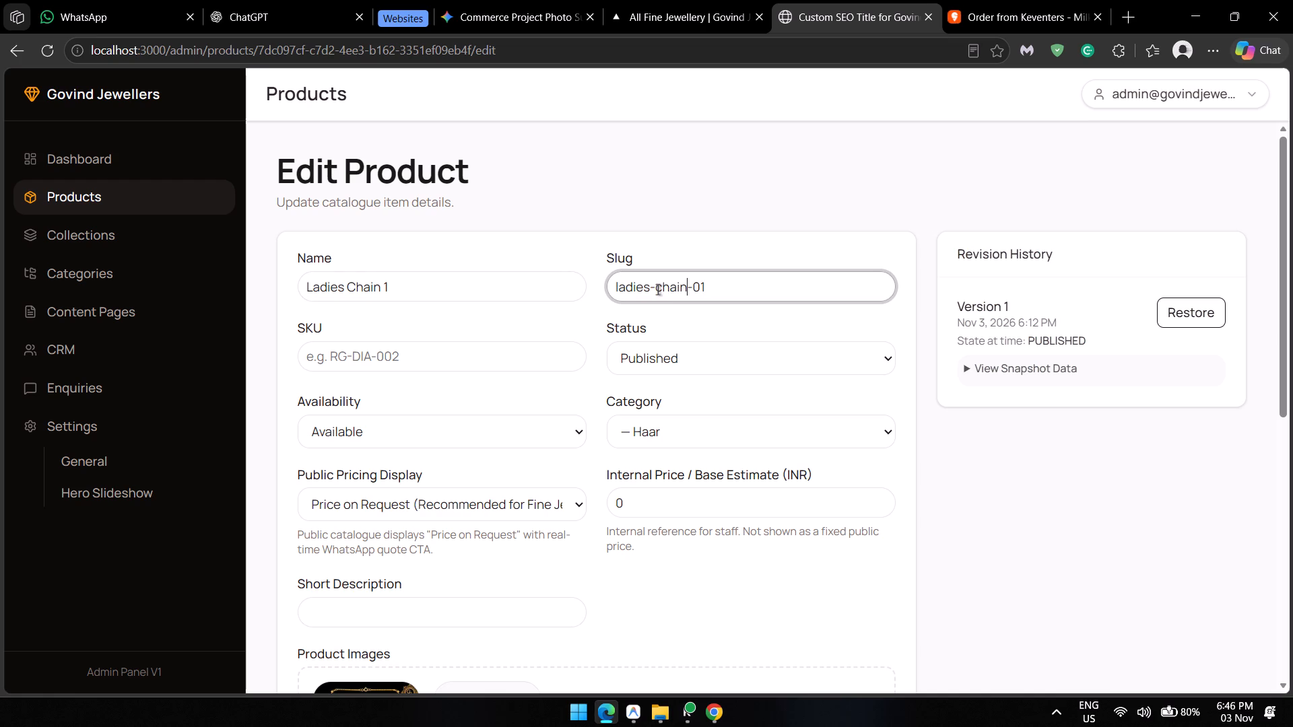
Set the Ladies Chain 1 product's category to Chain under Gold and try to save the update.
{"action": "left_click", "coordinate": [694, 436]}
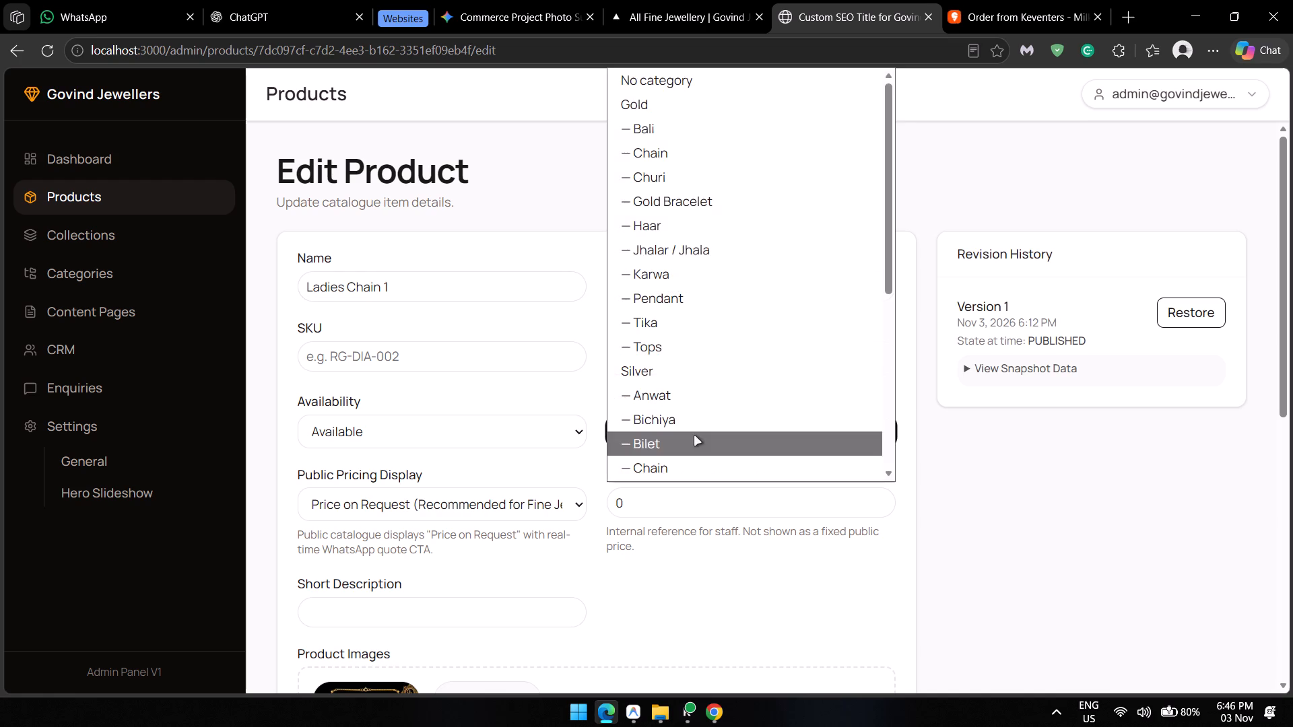
{"action": "left_click", "coordinate": [669, 155]}
{"action": "scroll", "coordinate": [675, 417], "scroll_direction": "down", "scroll_amount": 1}
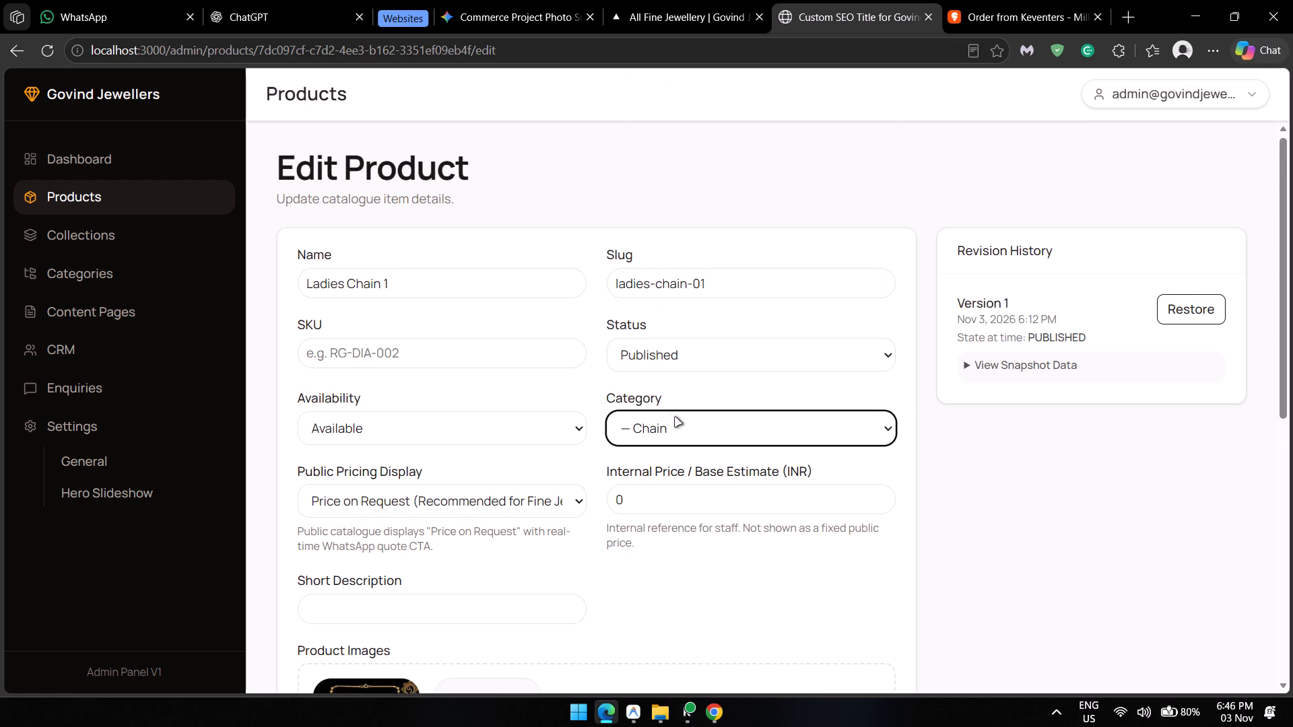
{"action": "scroll", "coordinate": [675, 417], "scroll_direction": "down", "scroll_amount": 7}
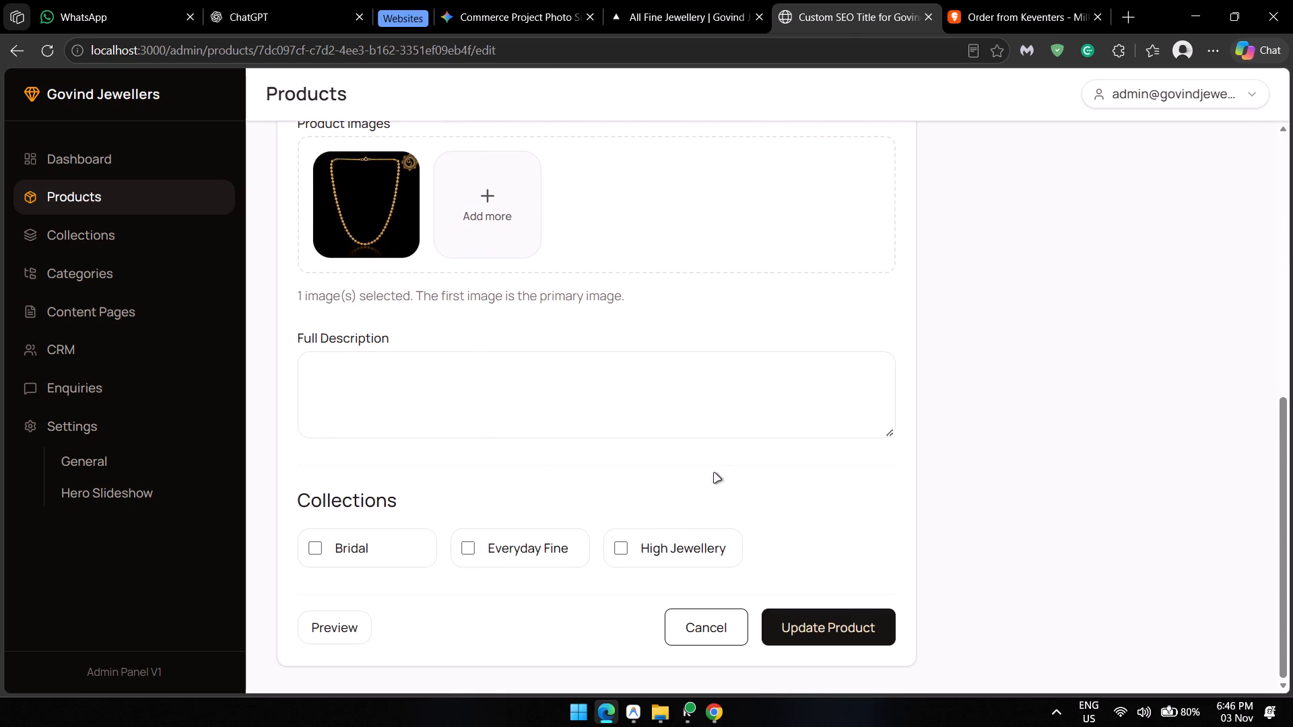
{"action": "left_click", "coordinate": [809, 633]}
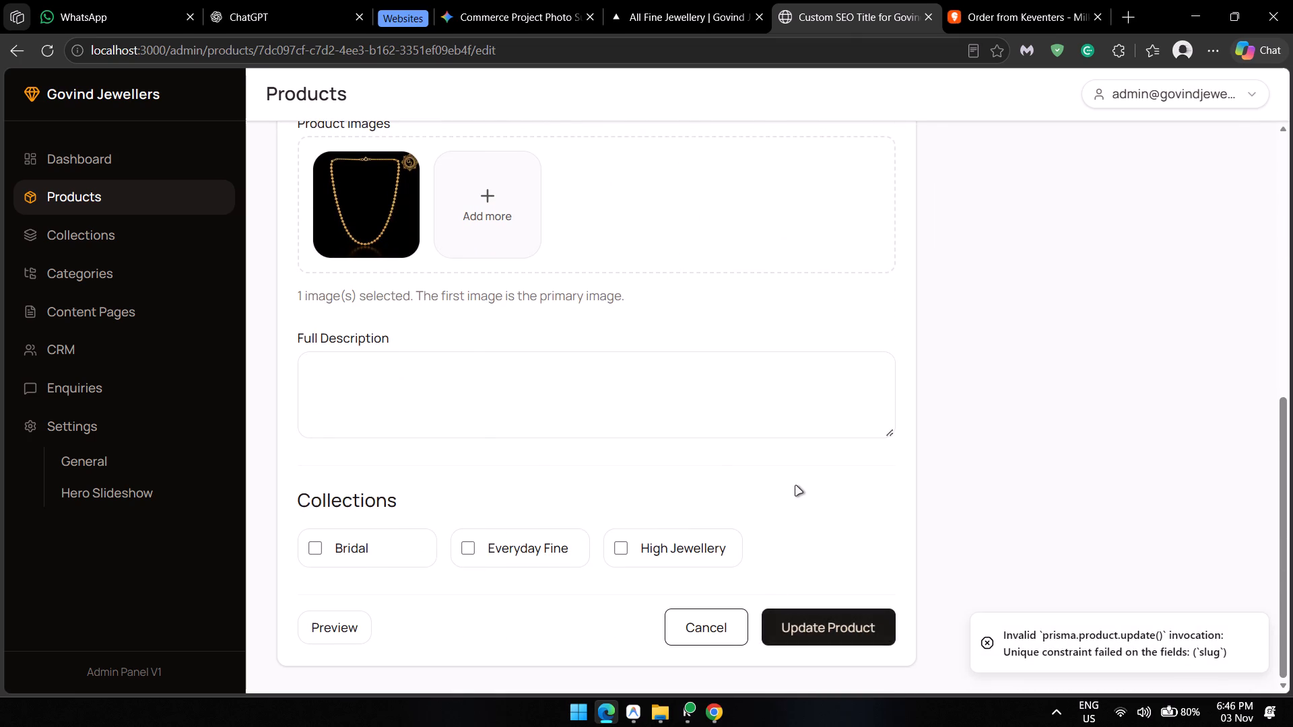
Change the Ladies Chain 1 product's slug to ladies-chain-1 and save the update.
{"action": "scroll", "coordinate": [795, 485], "scroll_direction": "up", "scroll_amount": 5}
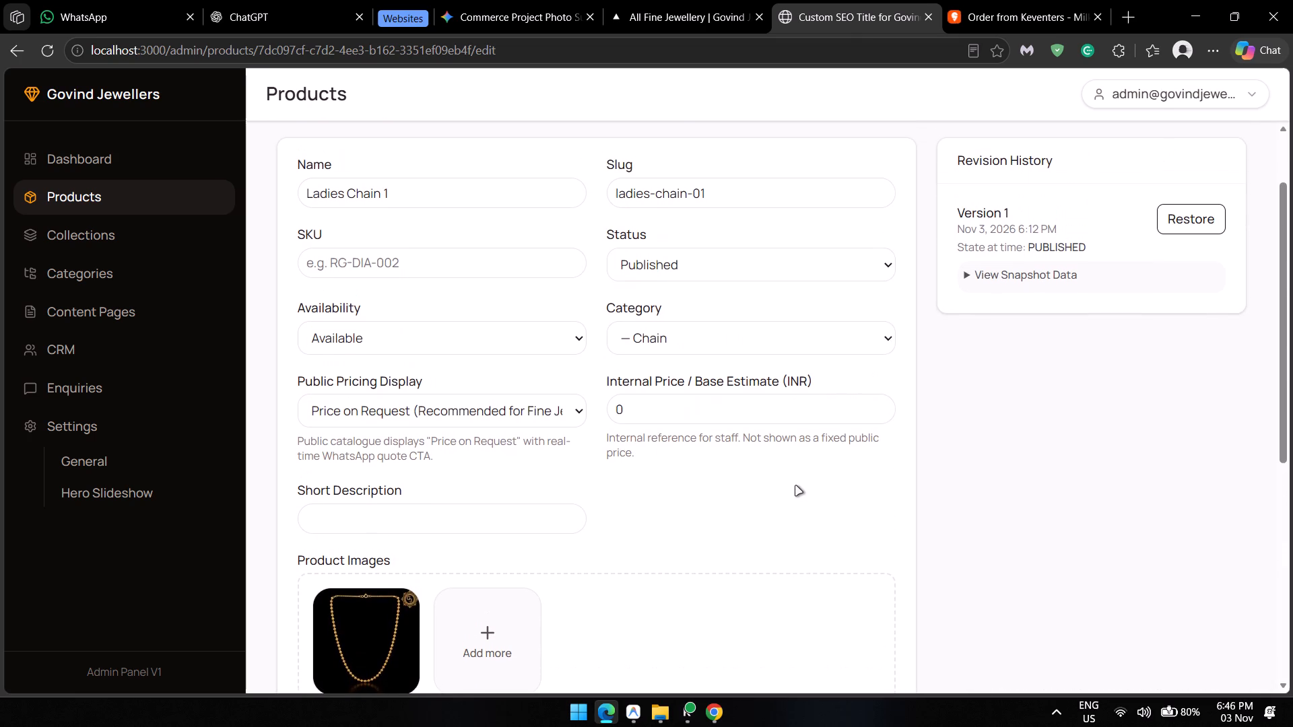
{"action": "scroll", "coordinate": [795, 485], "scroll_direction": "up", "scroll_amount": 1}
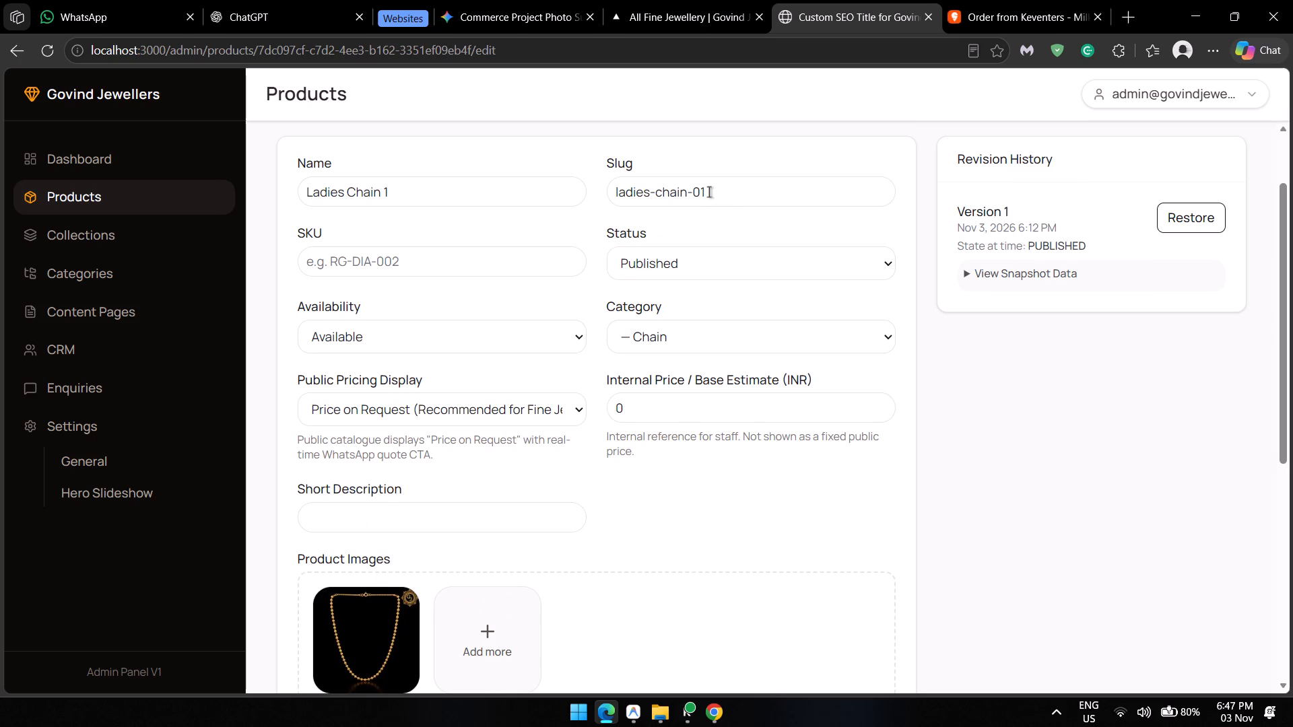
{"action": "left_click", "coordinate": [703, 190]}
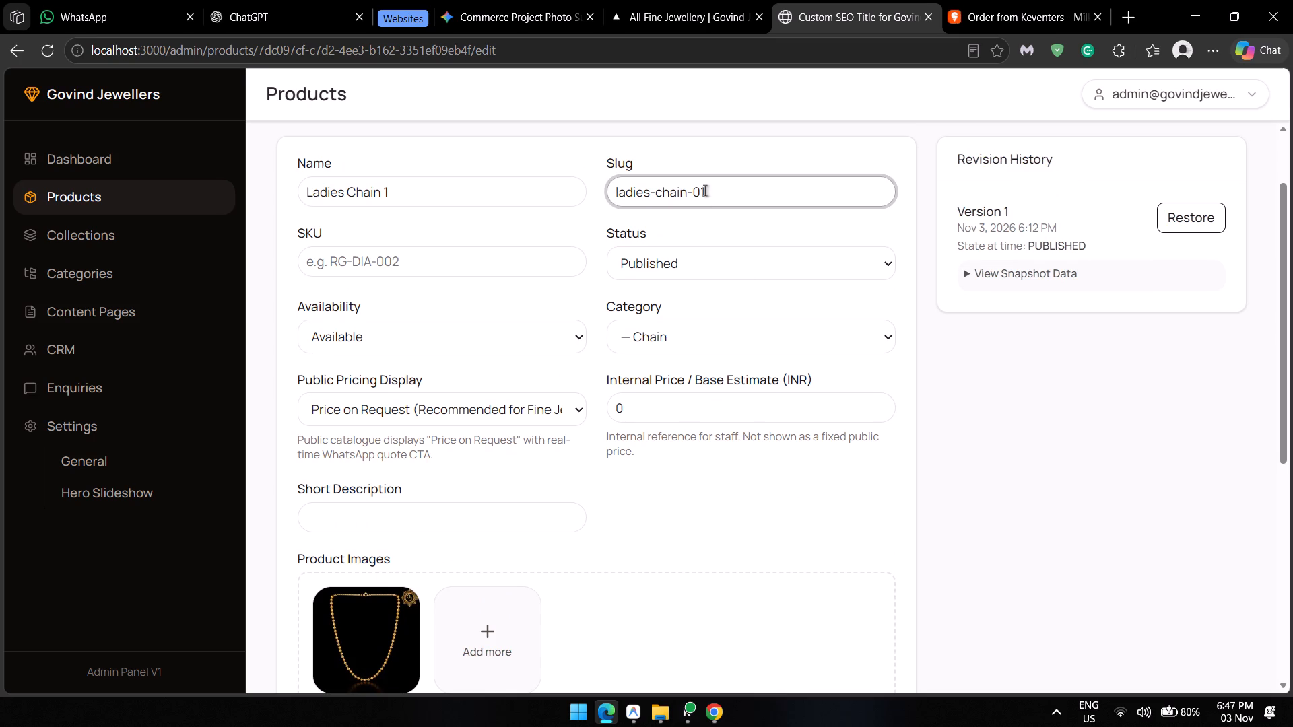
{"action": "key", "text": "Left"}
{"action": "key", "text": "BackSpace"}
{"action": "scroll", "coordinate": [702, 186], "scroll_direction": "down", "scroll_amount": 6}
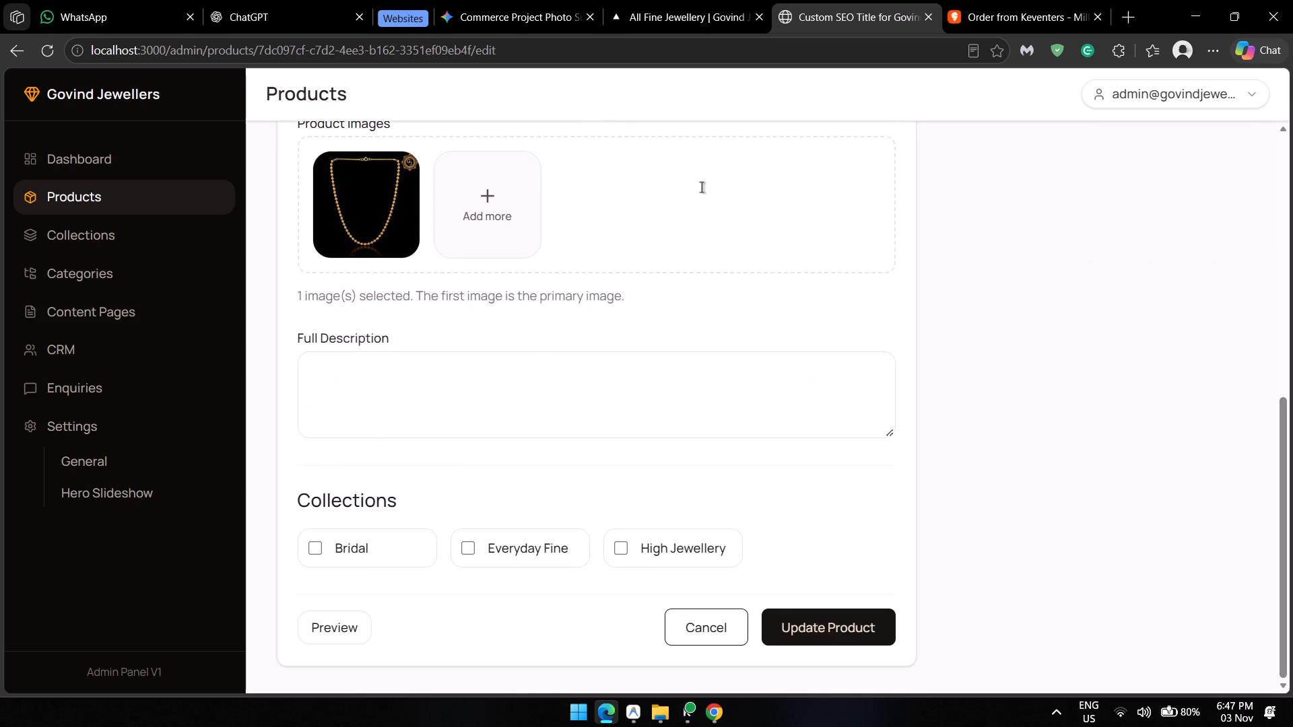
{"action": "left_click", "coordinate": [841, 631]}
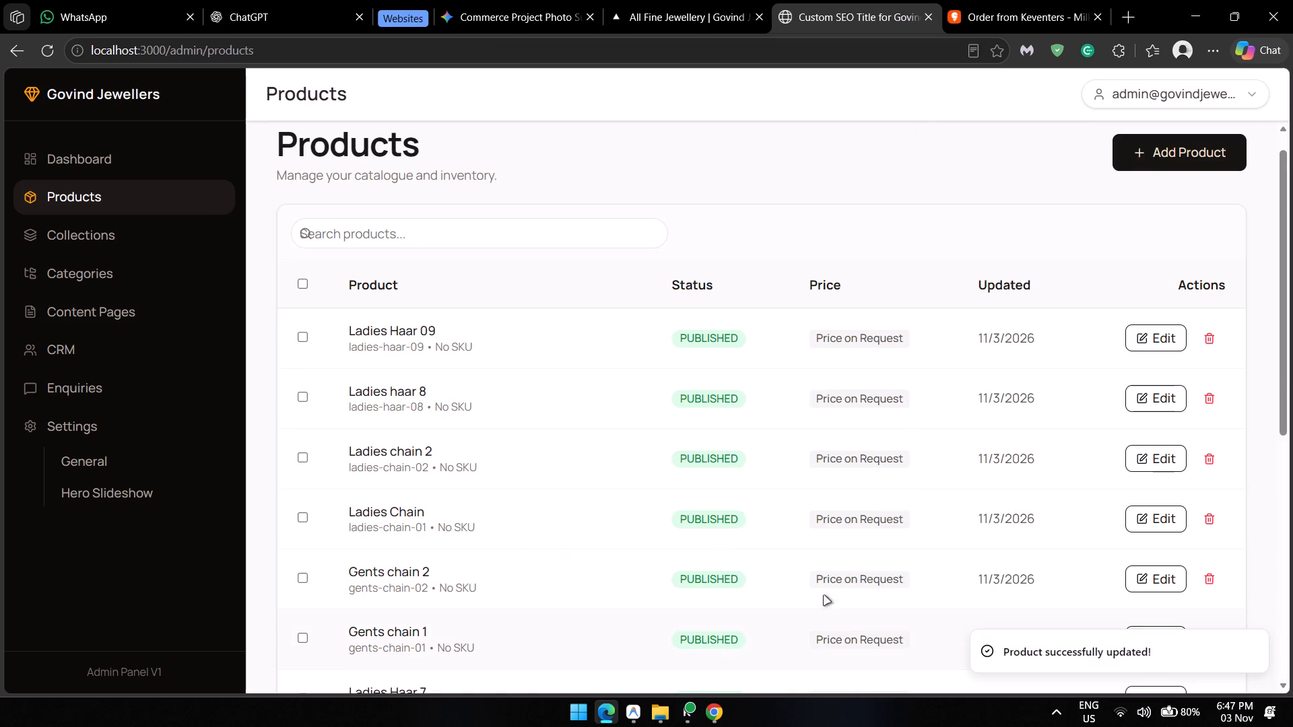
Open the Ladies Haar 2 product for editing and change its name to Ladies Chain 2 and its slug to ladies-chain-2.
{"action": "scroll", "coordinate": [783, 501], "scroll_direction": "down", "scroll_amount": 10}
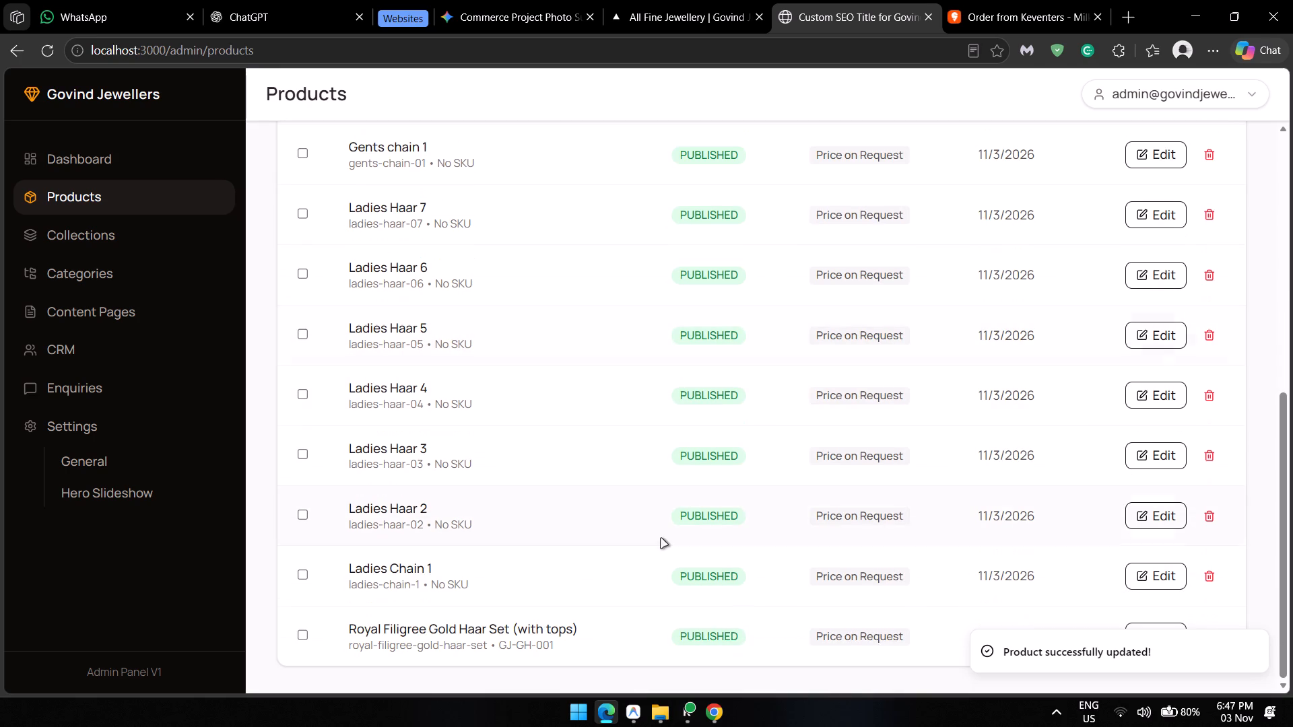
{"action": "left_click", "coordinate": [1161, 515]}
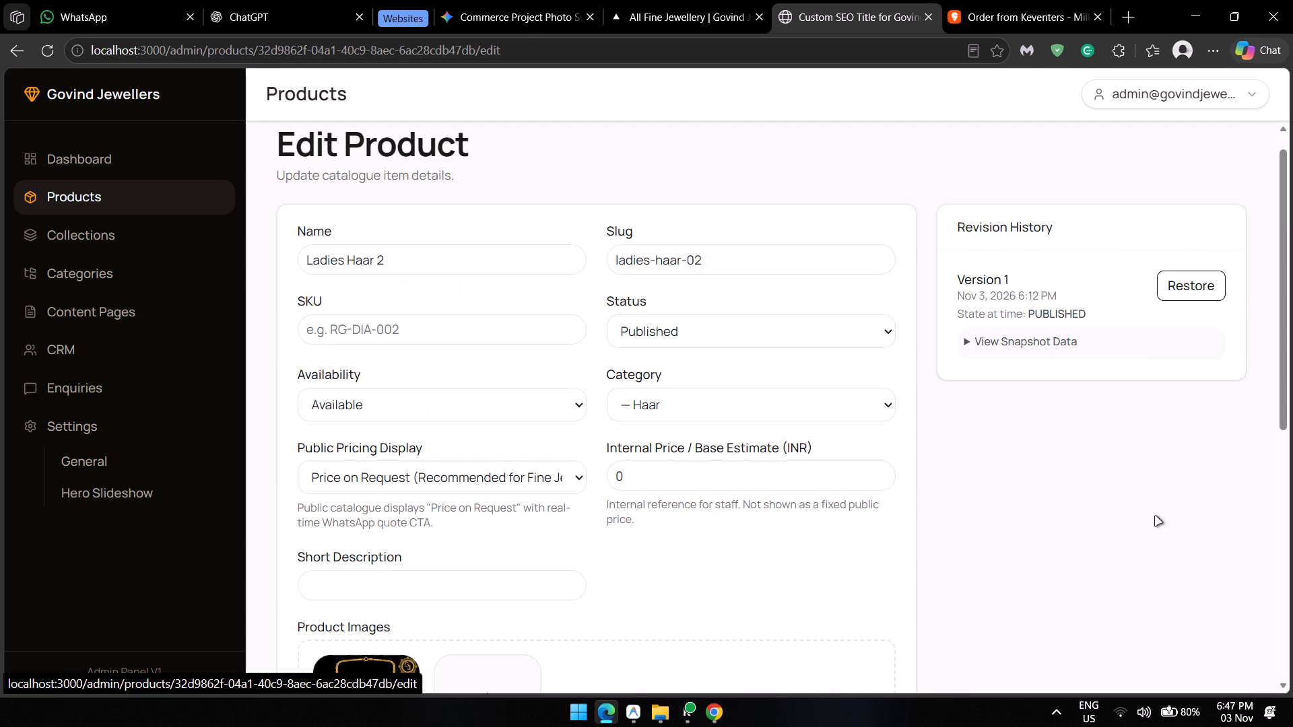
{"action": "scroll", "coordinate": [451, 331], "scroll_direction": "down", "scroll_amount": 1}
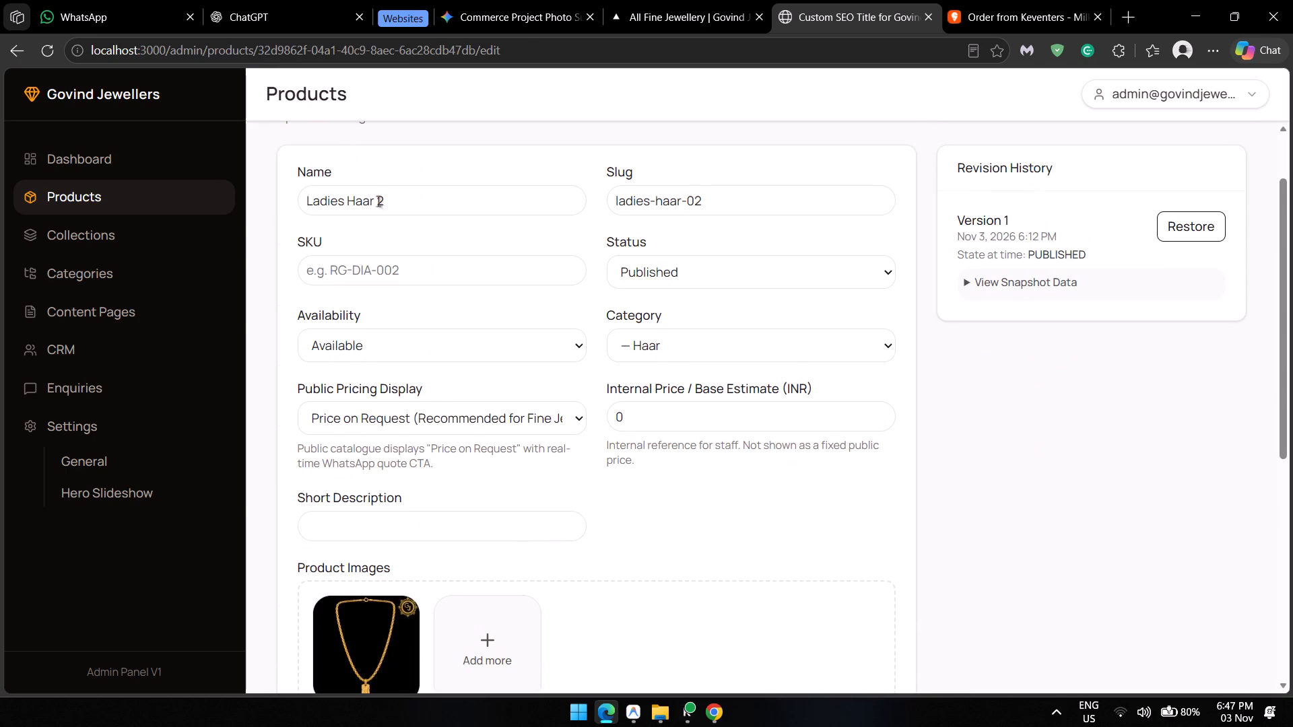
{"action": "left_click_drag", "start_coordinate": [374, 201], "coordinate": [348, 206]}
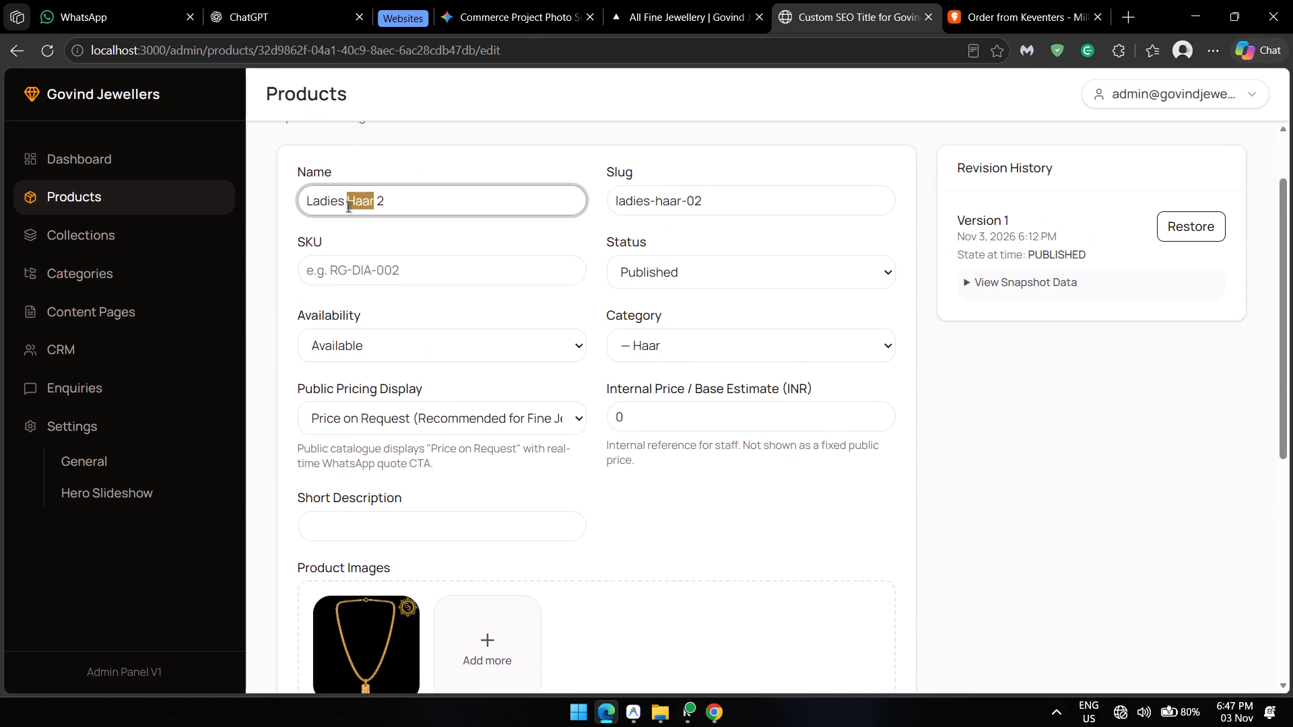
{"action": "type", "text": "Chain"}
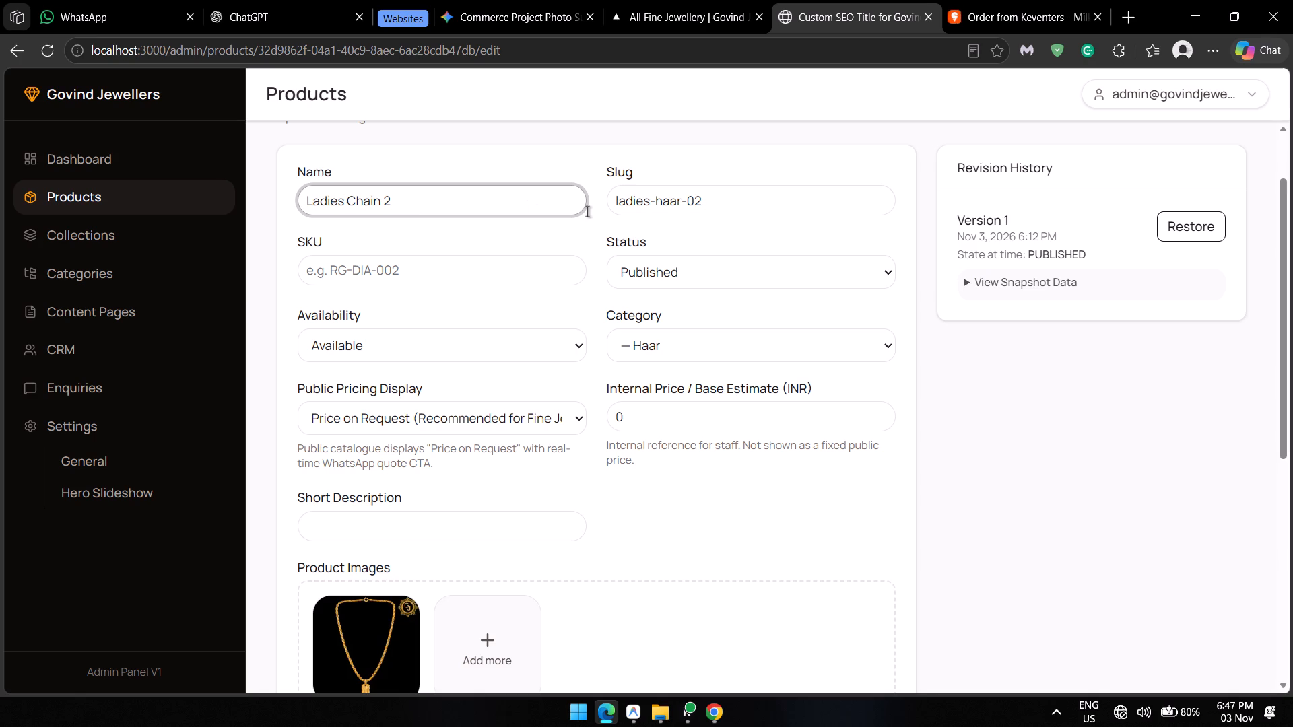
{"action": "left_click_drag", "start_coordinate": [679, 203], "coordinate": [657, 197]}
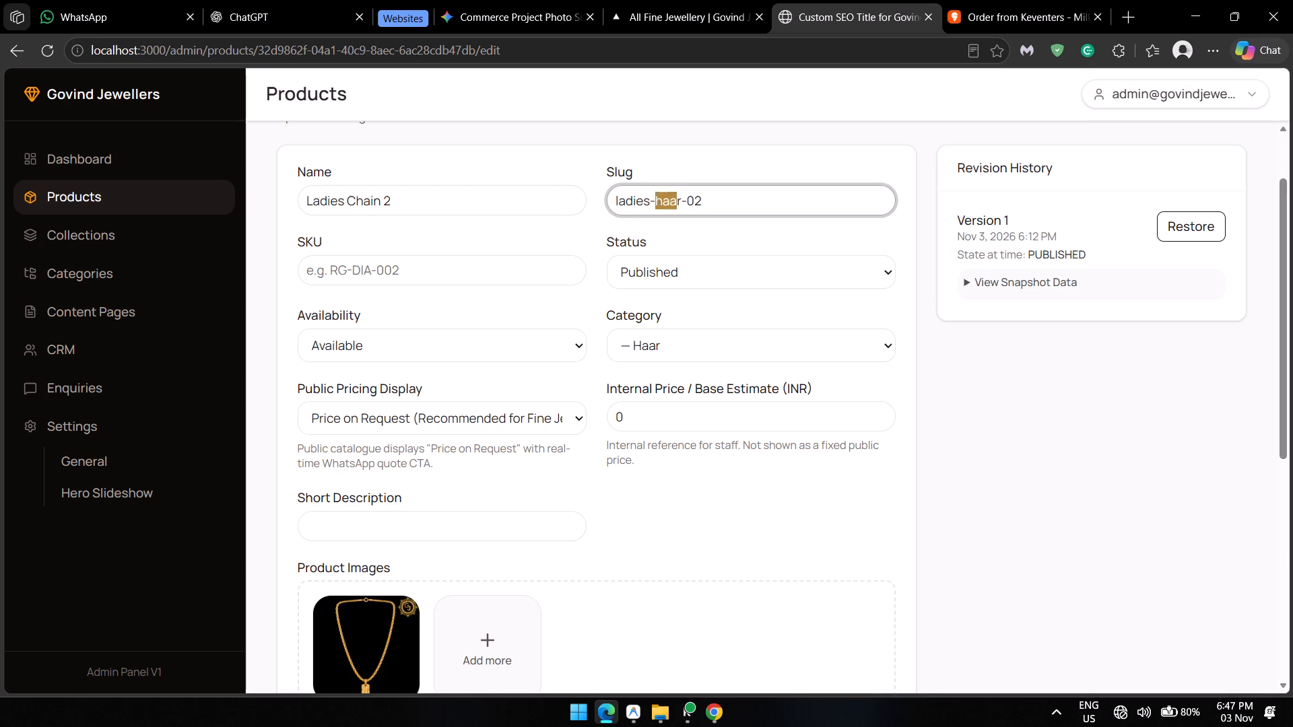
{"action": "type", "text": "chain"}
{"action": "key", "text": "Delete"}
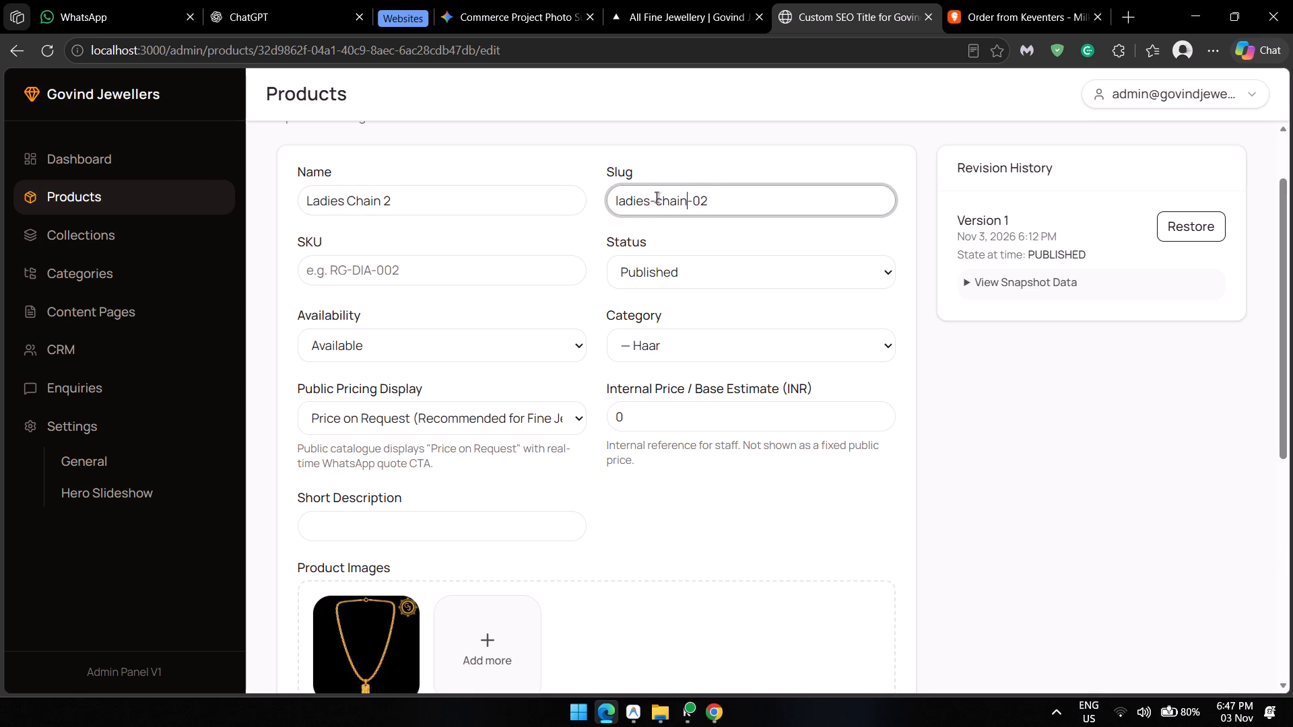
{"action": "key", "text": "Right"}
{"action": "key", "text": "Right"}
{"action": "key", "text": "BackSpace"}
Set the Ladies Chain 2 product's category to Chain under Gold and save the update.
{"action": "scroll", "coordinate": [671, 201], "scroll_direction": "down", "scroll_amount": 3}
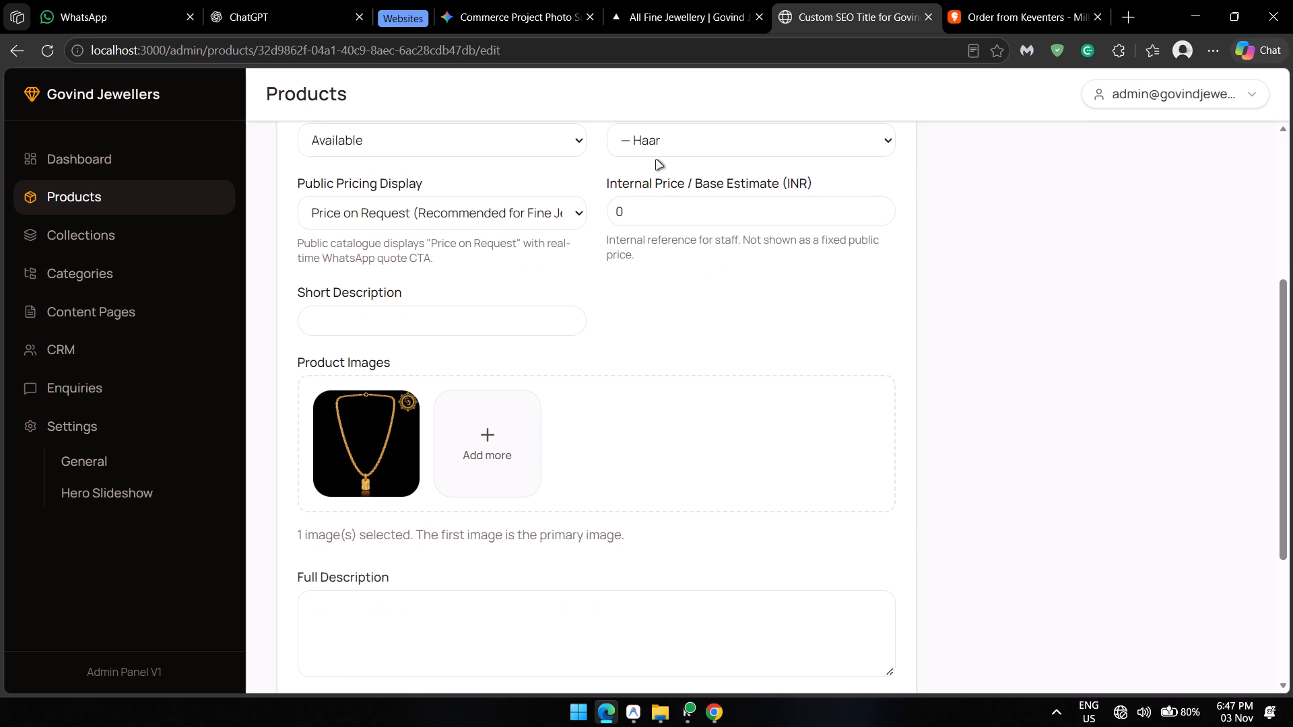
{"action": "left_click", "coordinate": [648, 137]}
{"action": "left_click", "coordinate": [657, 247]}
{"action": "scroll", "coordinate": [742, 337], "scroll_direction": "down", "scroll_amount": 1}
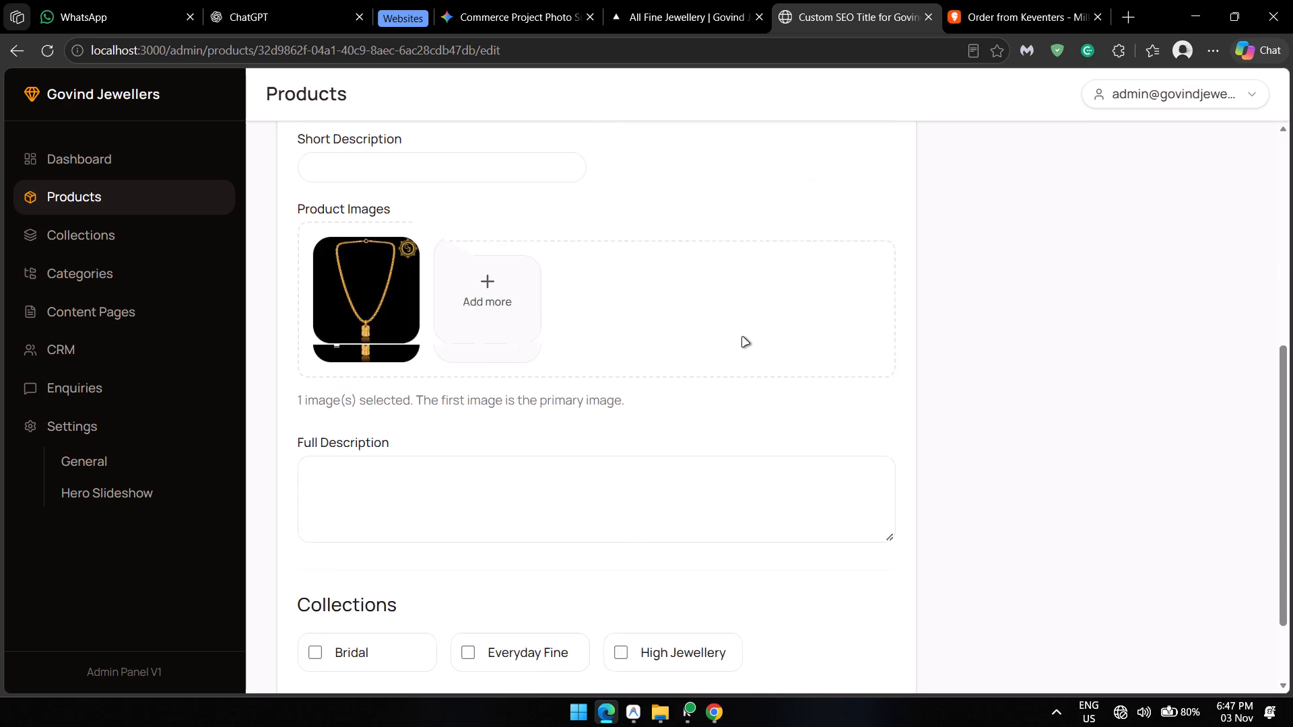
{"action": "scroll", "coordinate": [742, 337], "scroll_direction": "down", "scroll_amount": 1}
{"action": "left_click", "coordinate": [798, 662]}
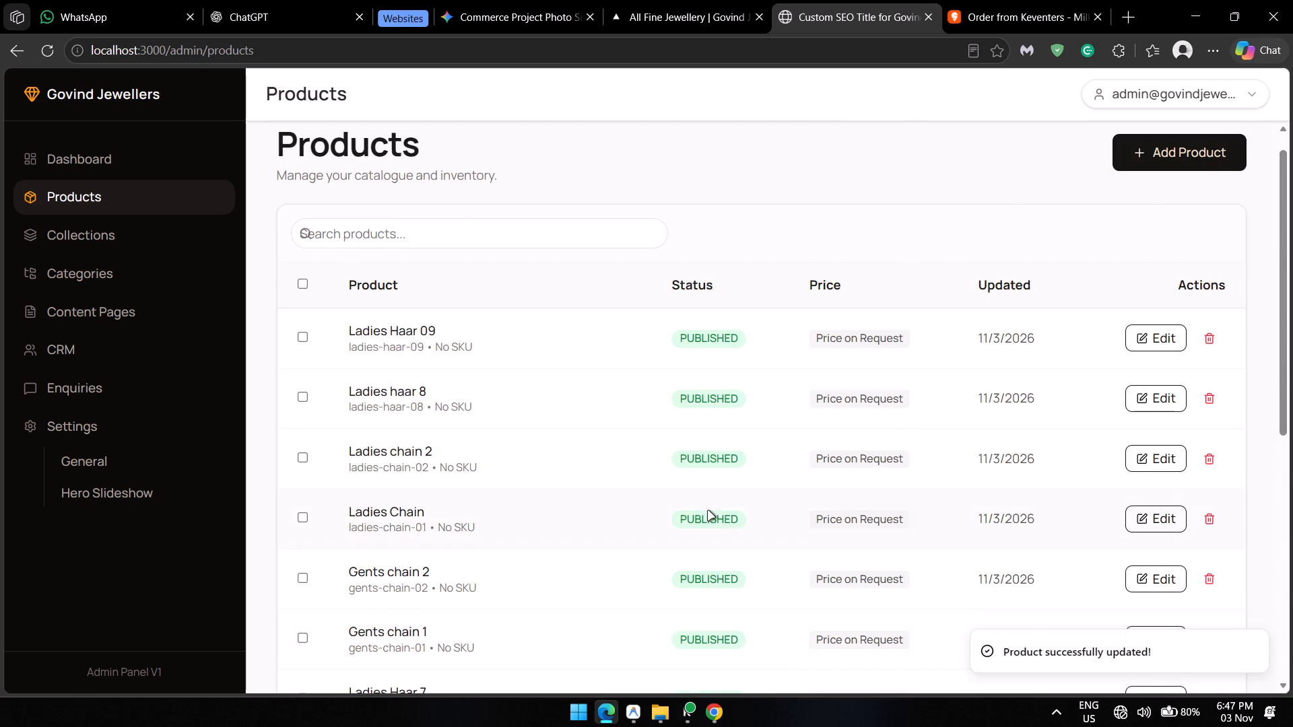
Open the Ladies Haar 3 product for editing and change its name to Ladies Chain 3 and its slug to ladies-chain-3.
{"action": "scroll", "coordinate": [708, 510], "scroll_direction": "down", "scroll_amount": 5}
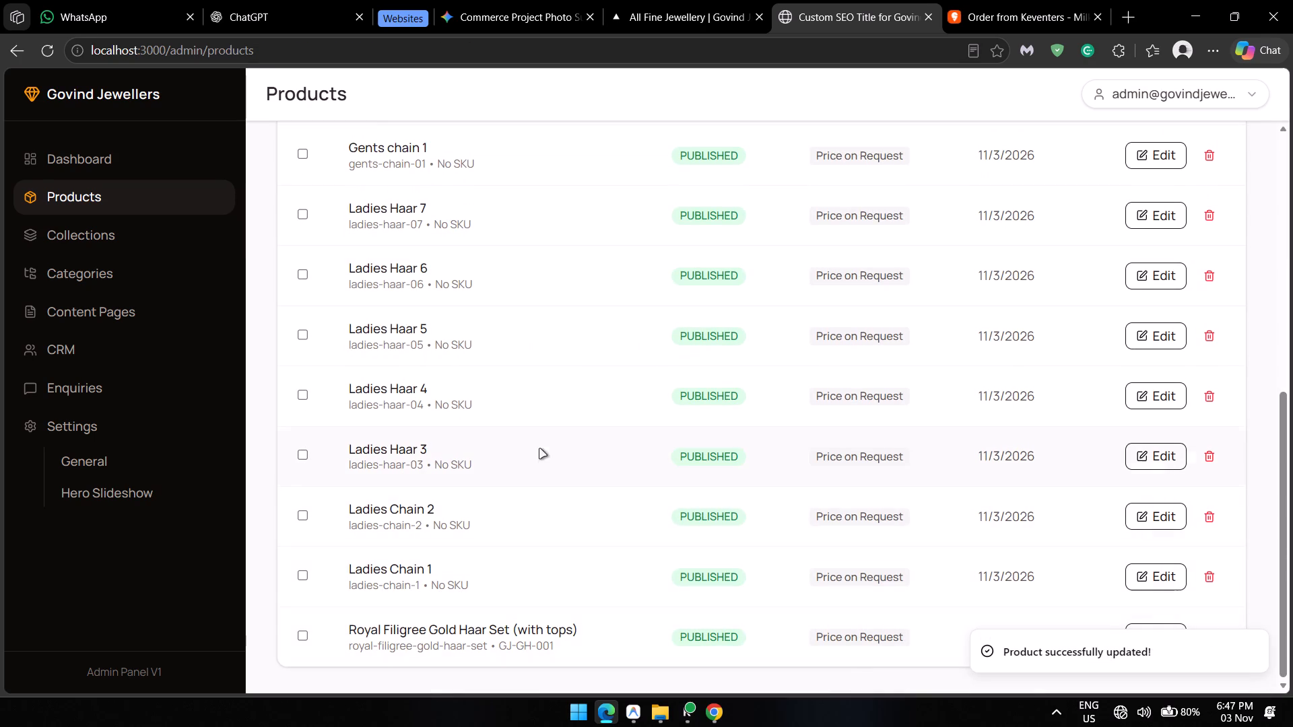
{"action": "left_click", "coordinate": [1168, 454]}
{"action": "scroll", "coordinate": [752, 512], "scroll_direction": "down", "scroll_amount": 1}
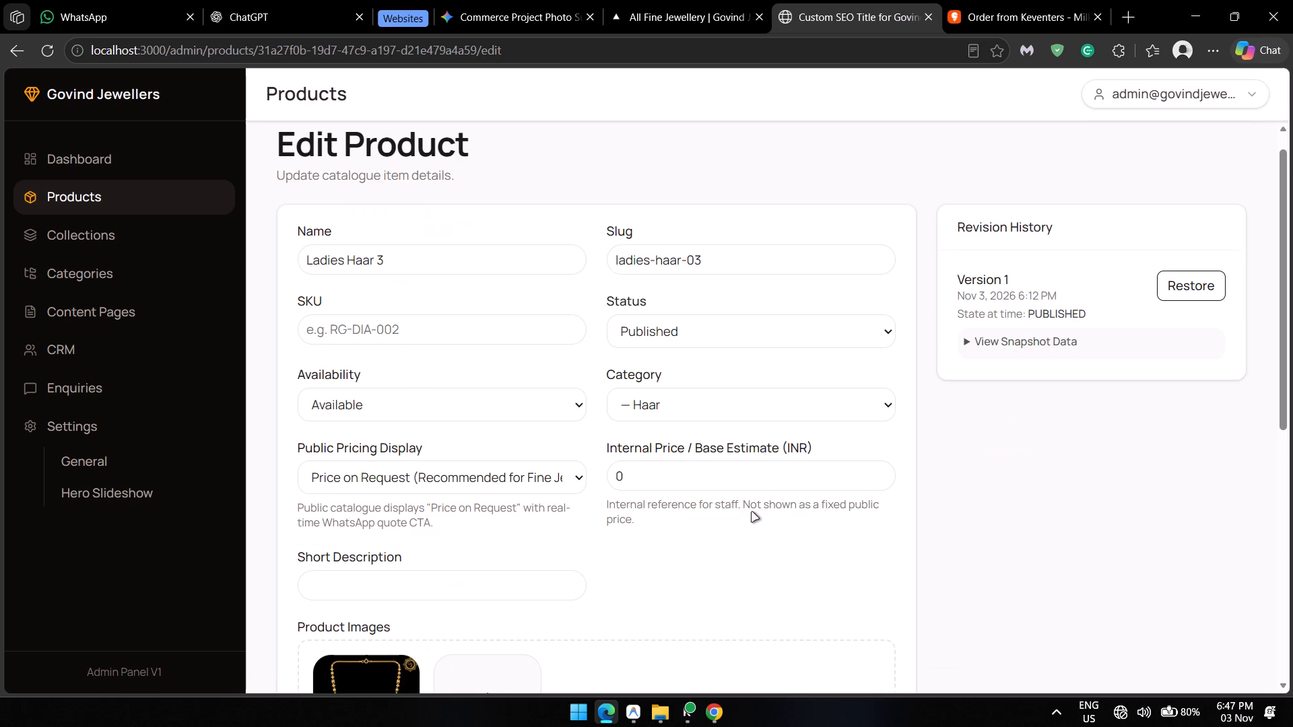
{"action": "scroll", "coordinate": [752, 512], "scroll_direction": "down", "scroll_amount": 1}
{"action": "scroll", "coordinate": [471, 199], "scroll_direction": "up", "scroll_amount": 2}
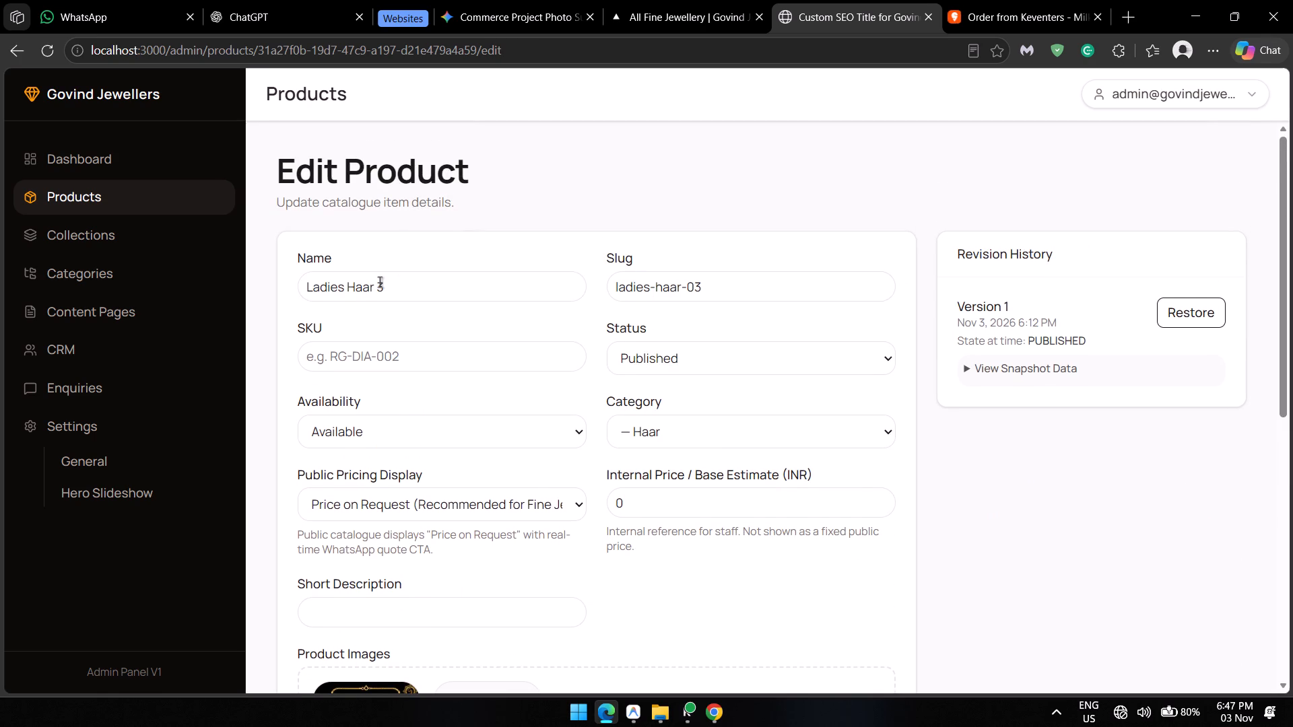
{"action": "left_click_drag", "start_coordinate": [370, 287], "coordinate": [350, 285]}
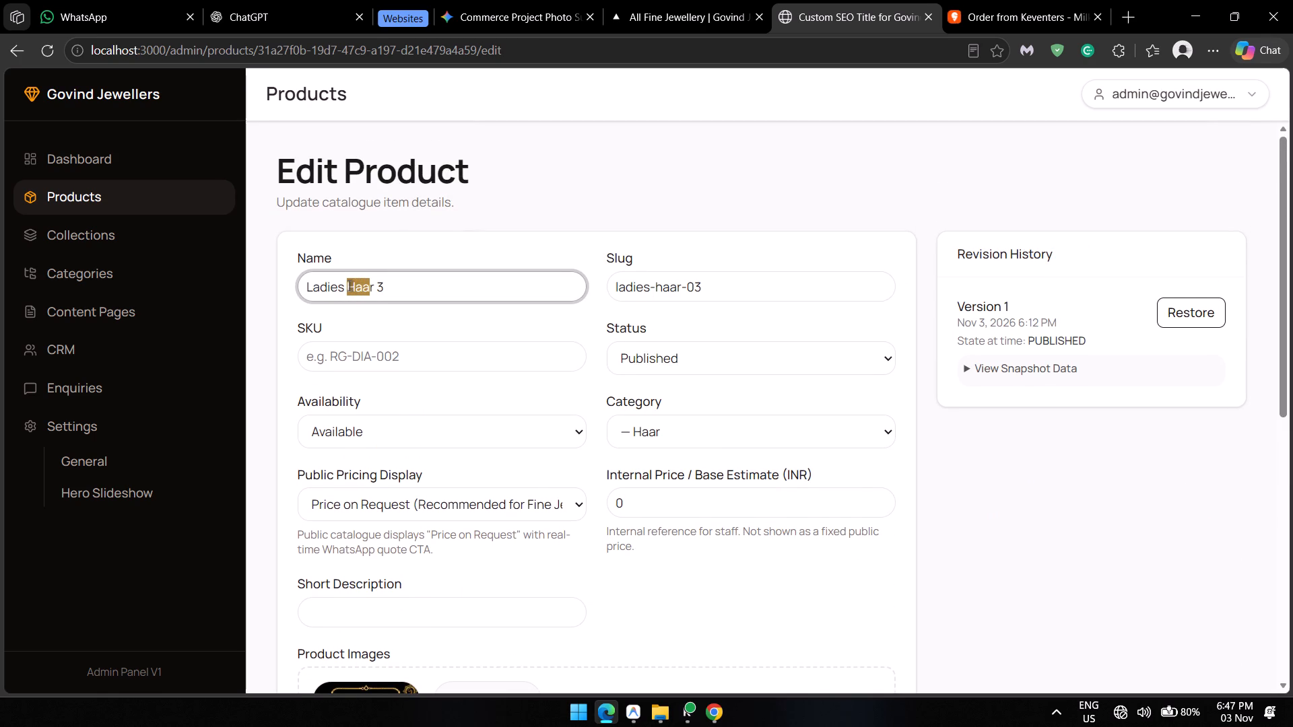
{"action": "type", "text": "Chain"}
{"action": "key", "text": "Delete"}
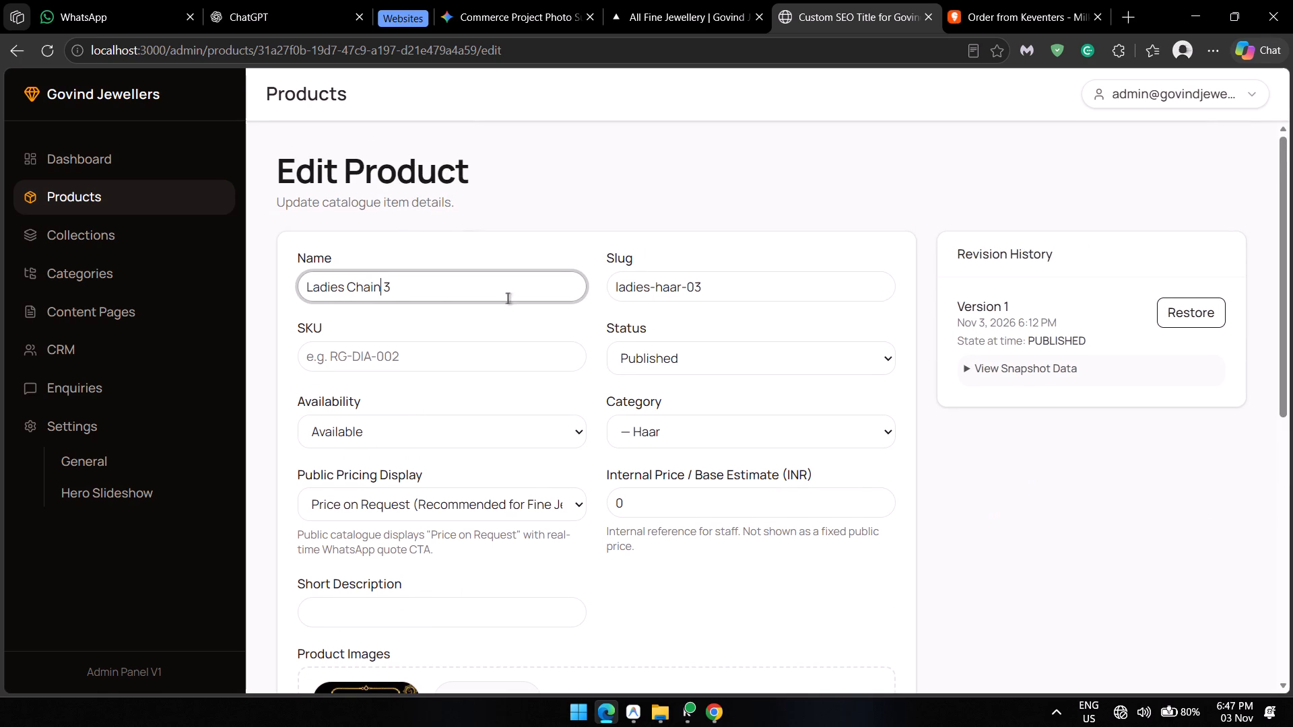
{"action": "left_click_drag", "start_coordinate": [675, 291], "coordinate": [655, 288]}
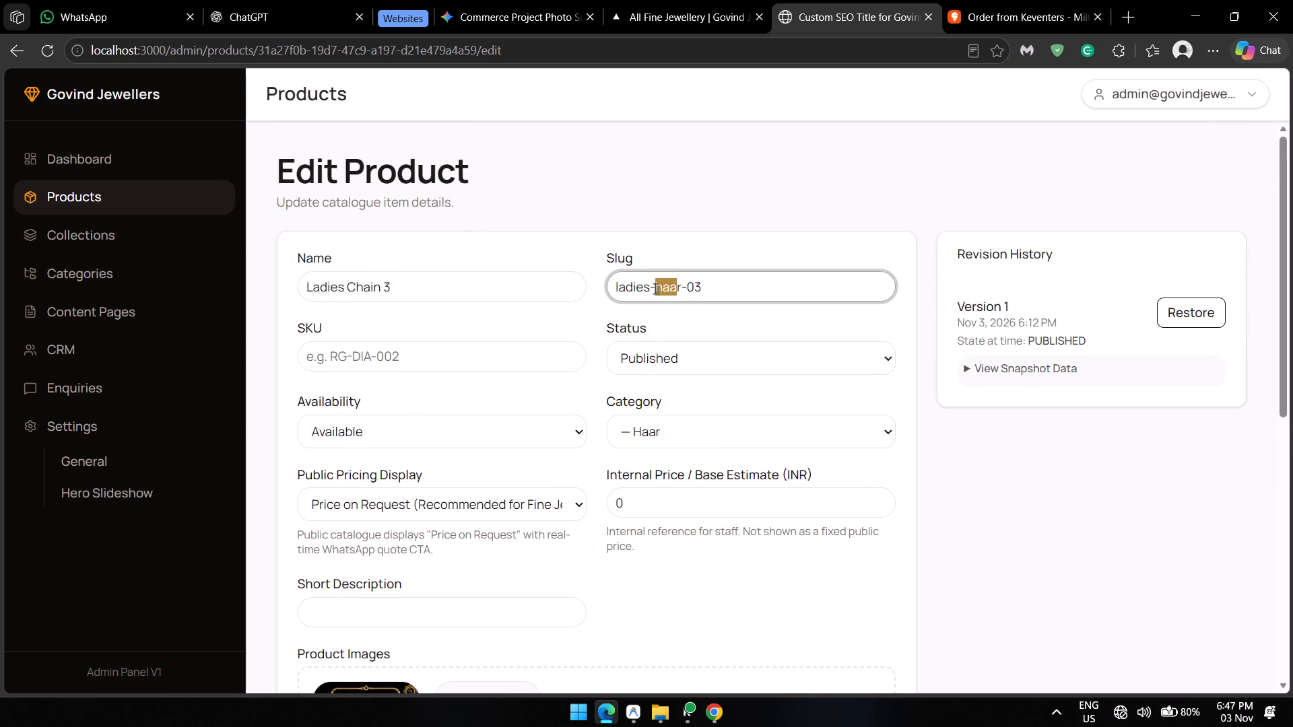
{"action": "type", "text": "chain"}
{"action": "key", "text": "Delete"}
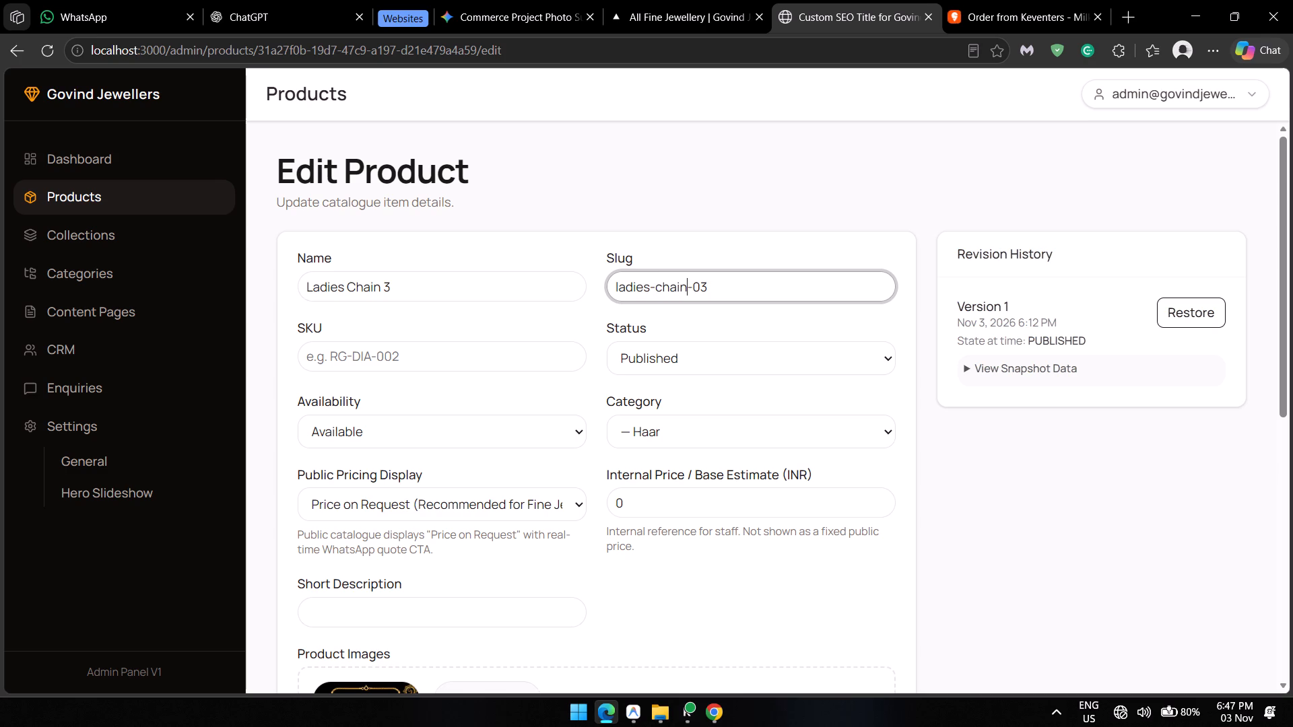
{"action": "key", "text": "Right"}
{"action": "key", "text": "Right"}
{"action": "key", "text": "BackSpace"}
Set the Ladies Chain 3 product's category to Chain under Gold and save the update.
{"action": "left_click", "coordinate": [699, 438]}
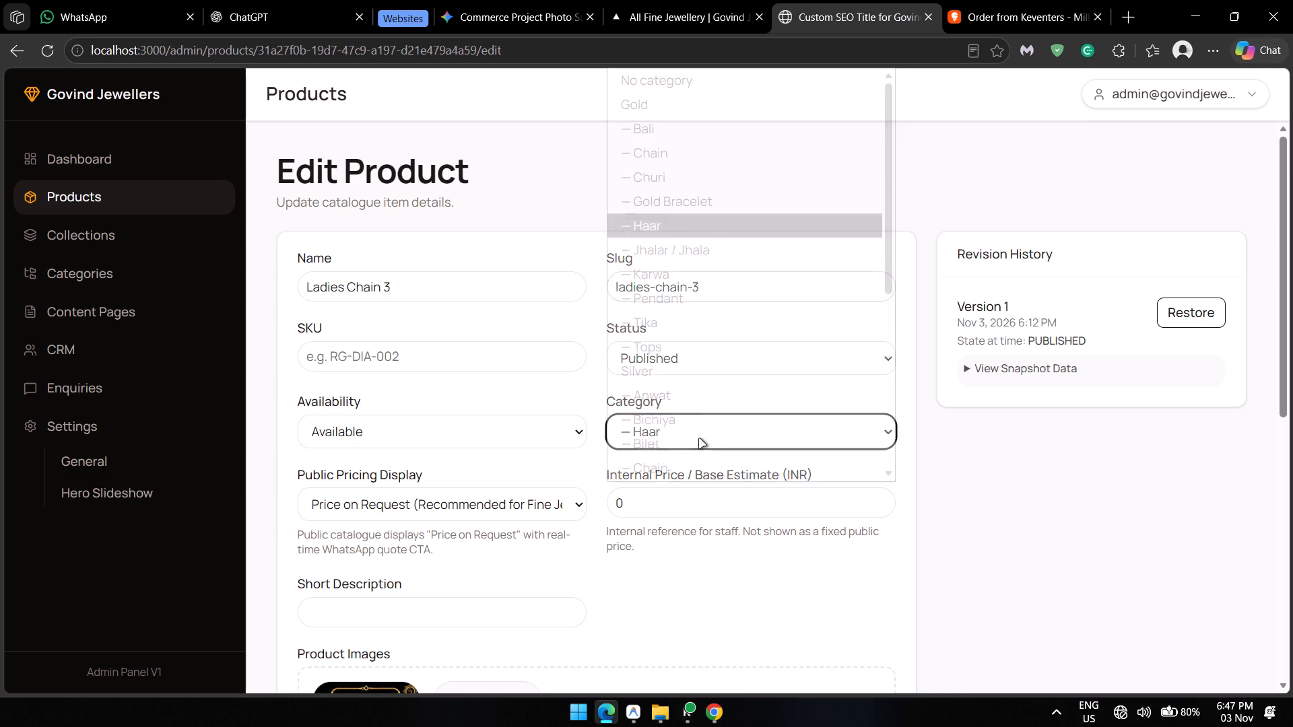
{"action": "left_click", "coordinate": [660, 154]}
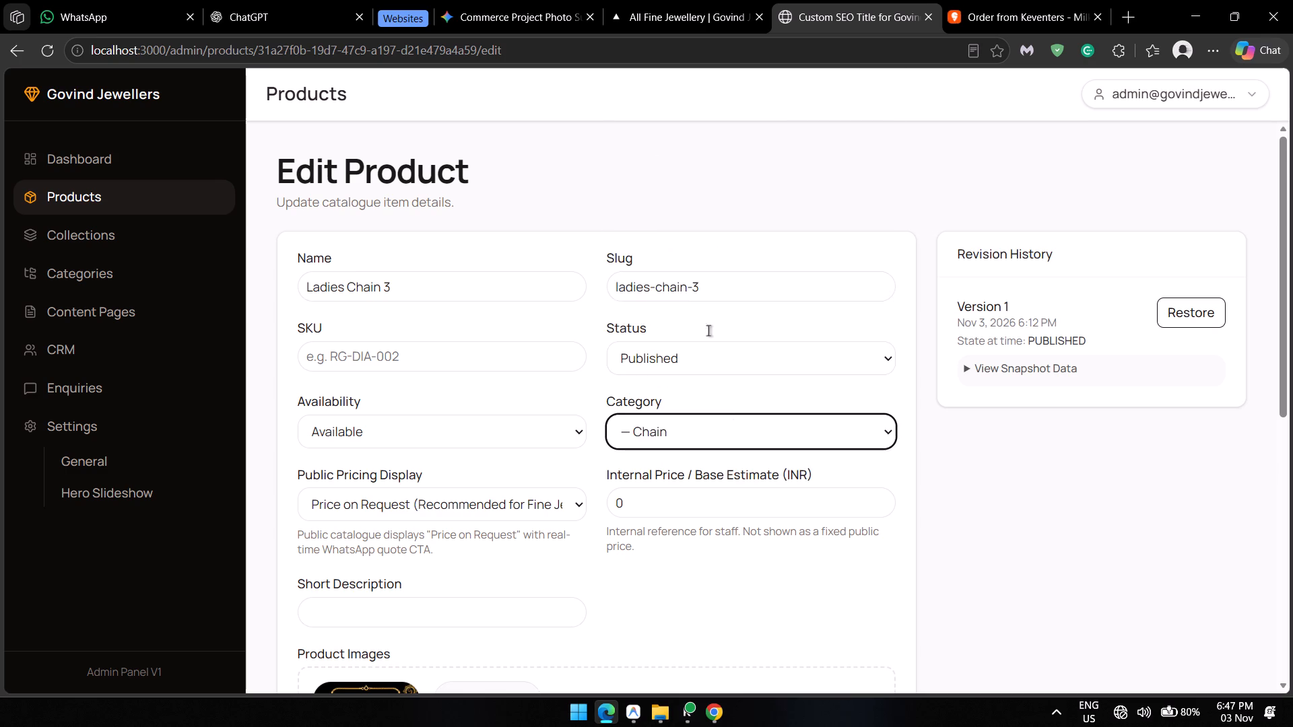
{"action": "scroll", "coordinate": [728, 417], "scroll_direction": "down", "scroll_amount": 5}
{"action": "left_click", "coordinate": [854, 629]}
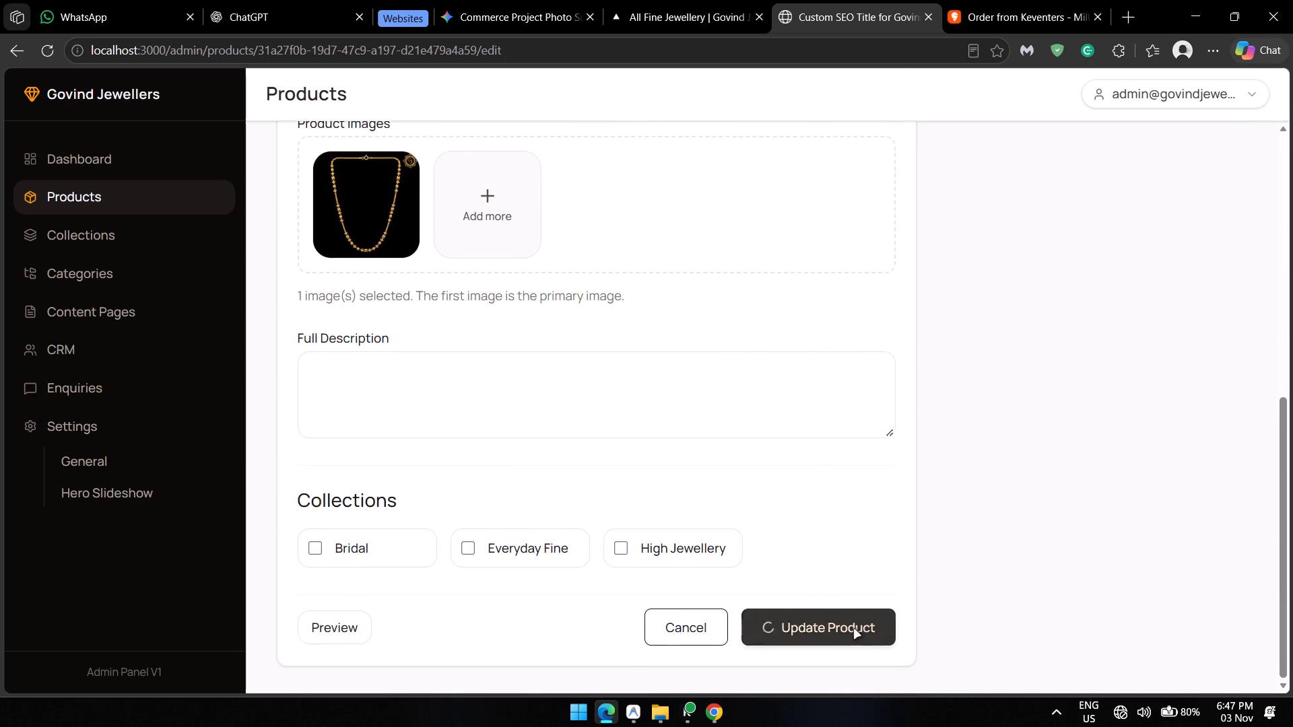
Open the Ladies Haar 4 product for editing and change its name to Ladies Chian 4 and its slug to ladies-chain-4.
{"action": "scroll", "coordinate": [805, 527], "scroll_direction": "down", "scroll_amount": 2}
{"action": "scroll", "coordinate": [640, 482], "scroll_direction": "down", "scroll_amount": 1}
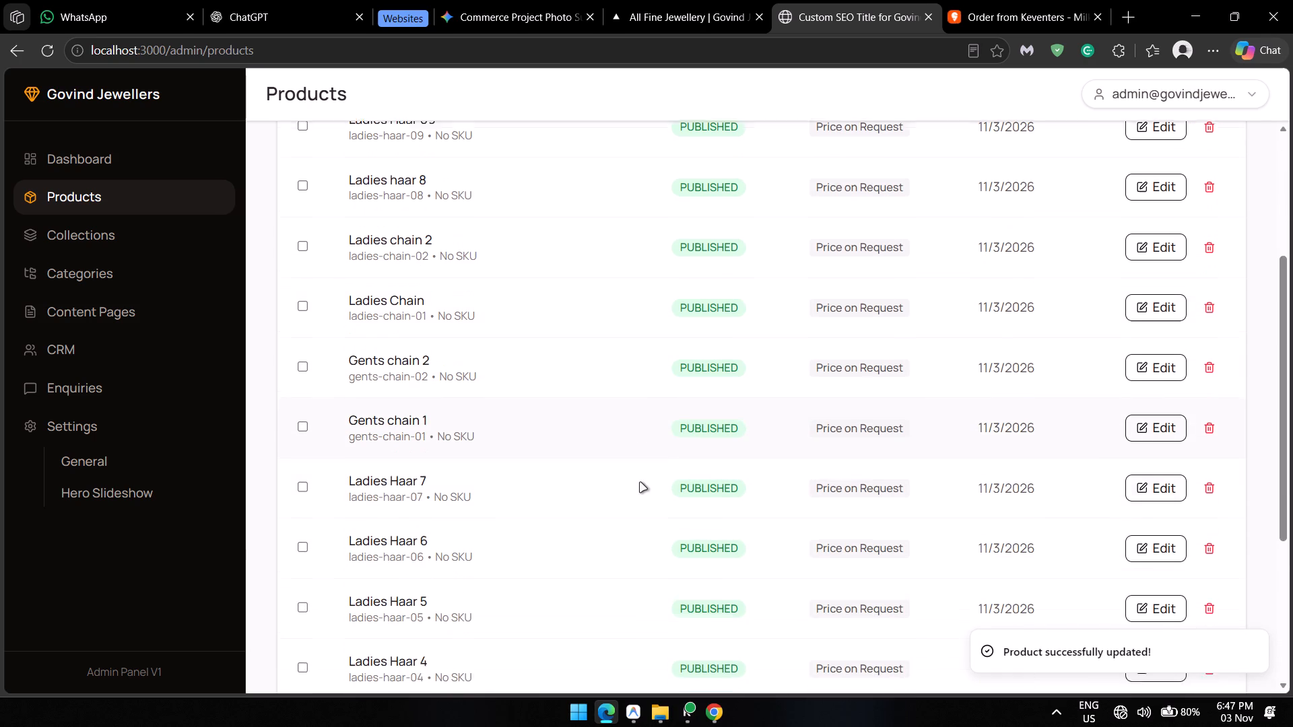
{"action": "scroll", "coordinate": [640, 482], "scroll_direction": "down", "scroll_amount": 4}
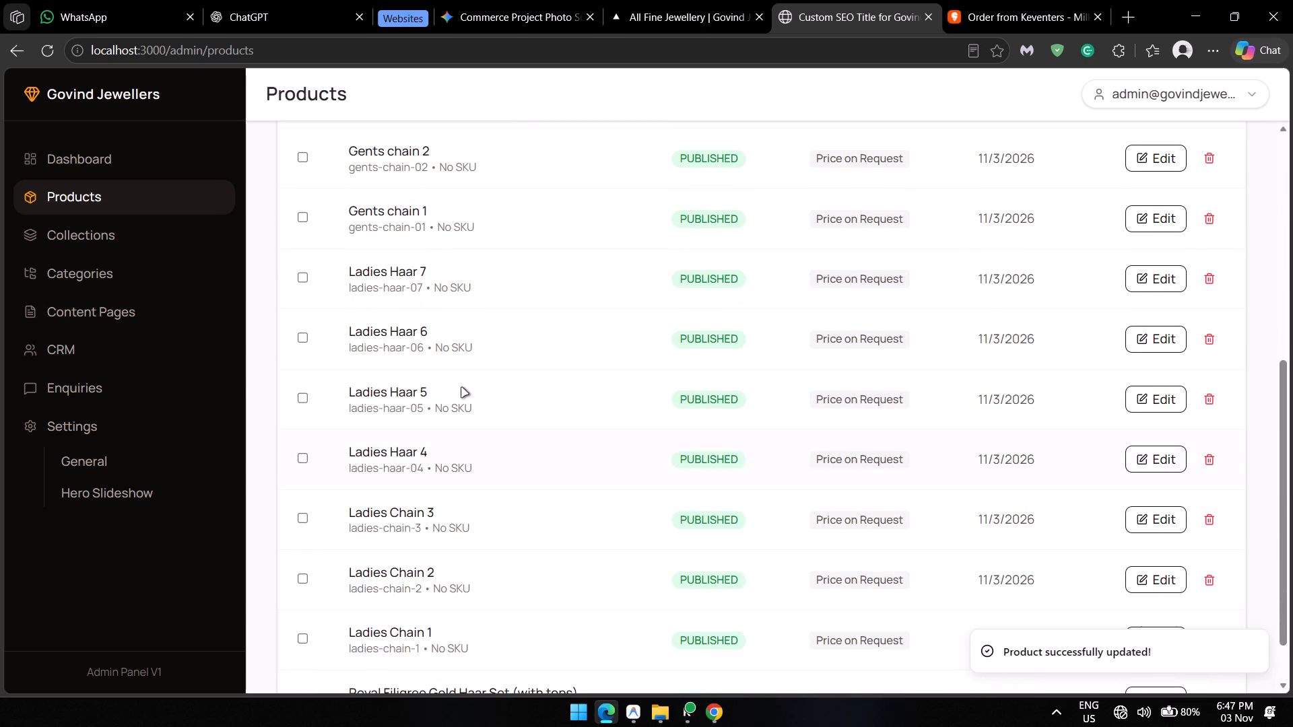
{"action": "left_click", "coordinate": [1155, 456]}
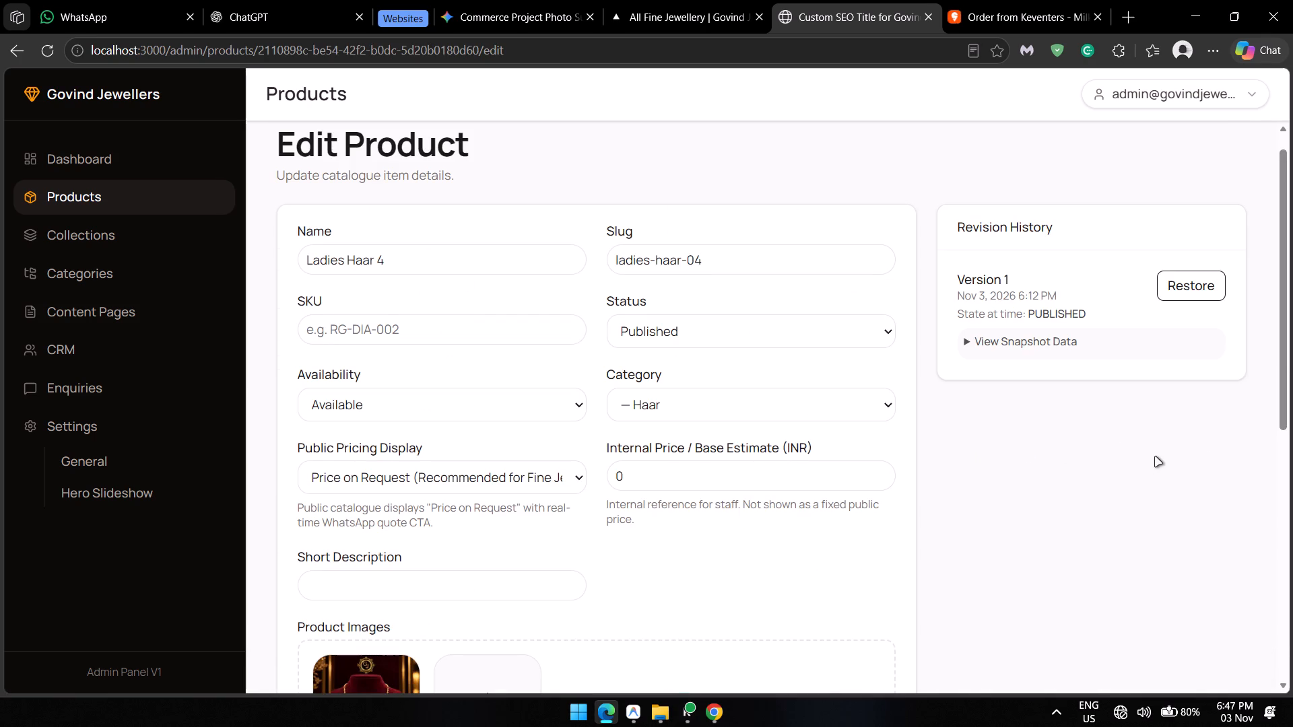
{"action": "scroll", "coordinate": [1155, 456], "scroll_direction": "down", "scroll_amount": 1}
{"action": "scroll", "coordinate": [870, 425], "scroll_direction": "up", "scroll_amount": 1}
{"action": "left_click_drag", "start_coordinate": [376, 259], "coordinate": [347, 261]}
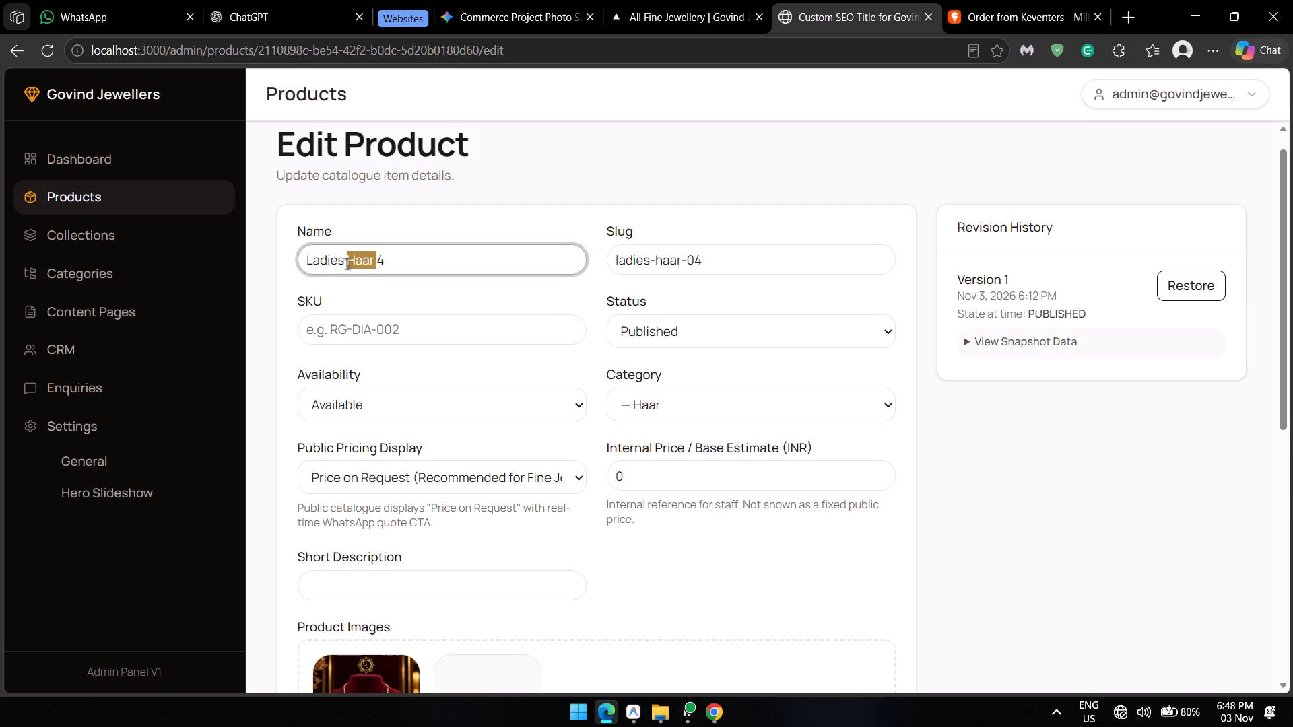
{"action": "type", "text": "Chian"}
{"action": "key", "text": "space"}
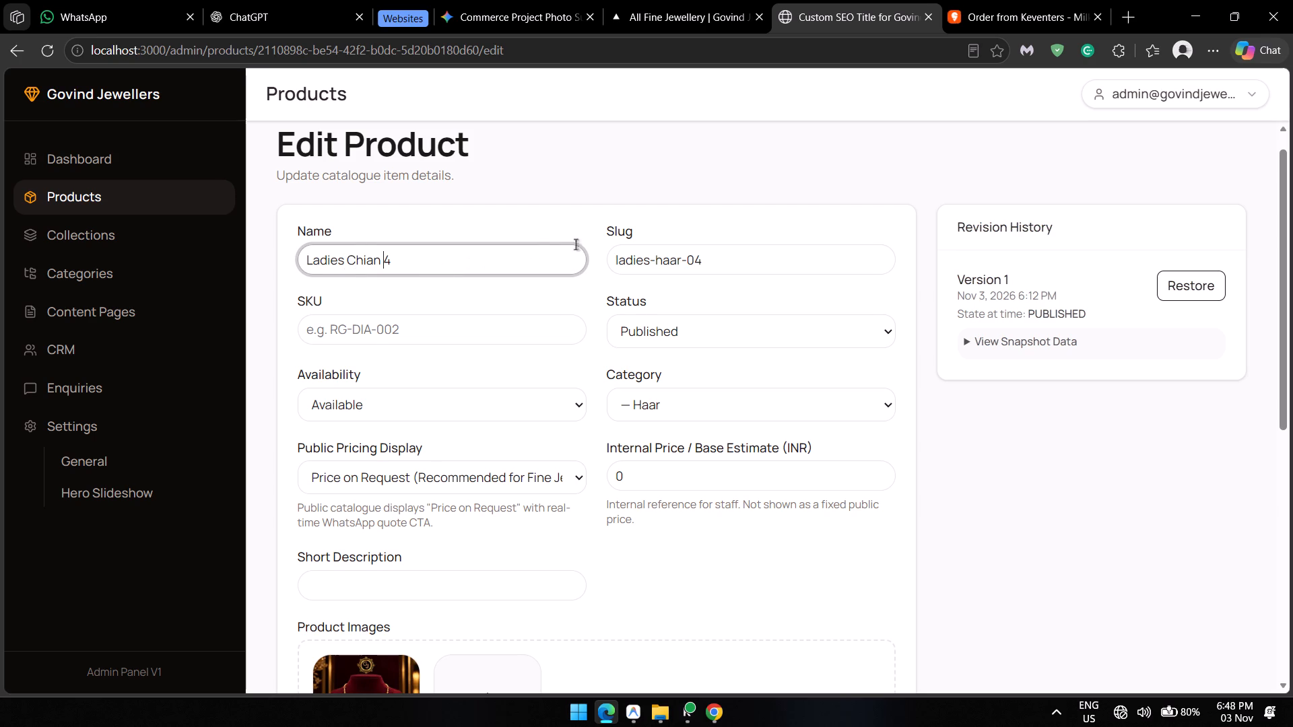
{"action": "left_click", "coordinate": [679, 254]}
{"action": "key", "text": "Delete"}
{"action": "key", "text": "BackSpace"}
{"action": "key", "text": "BackSpace"}
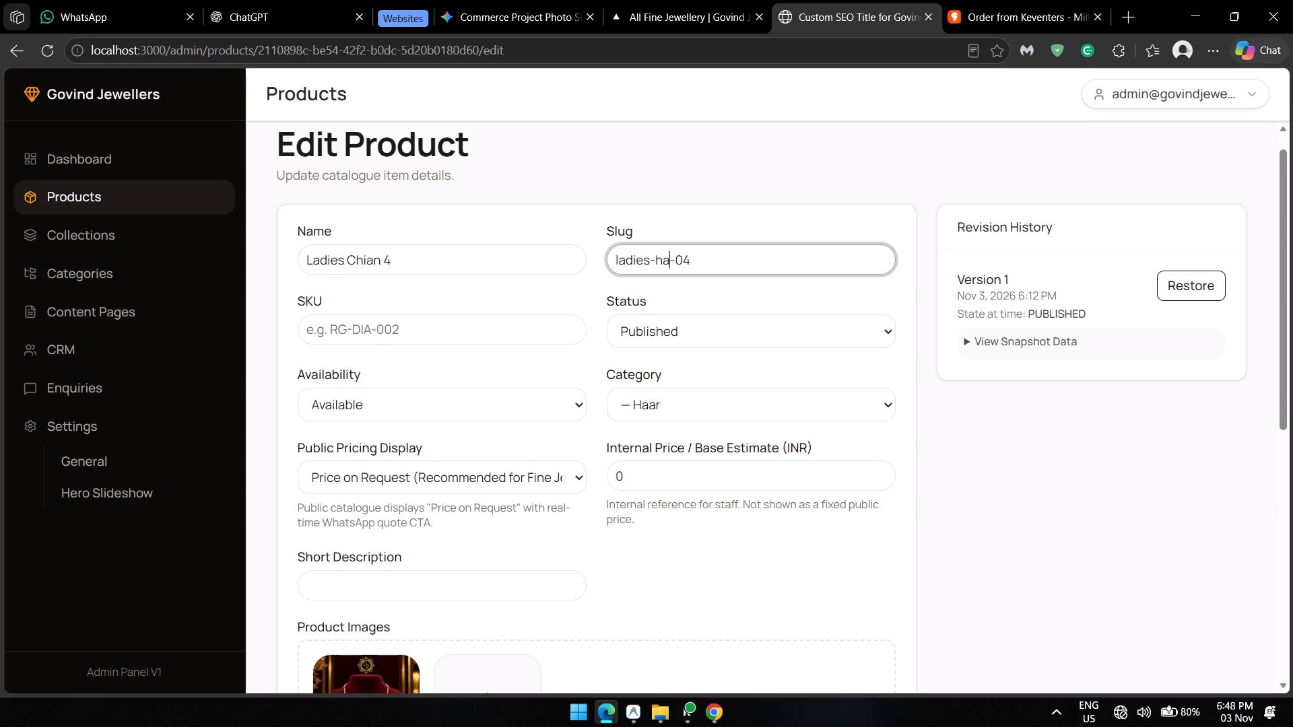
{"action": "key", "text": "BackSpace"}
{"action": "type", "text": "chain"}
{"action": "key", "text": "Right"}
{"action": "key", "text": "Right"}
{"action": "key", "text": "BackSpace"}
Set the product's category to Chain under Gold and save the update.
{"action": "left_click", "coordinate": [702, 424]}
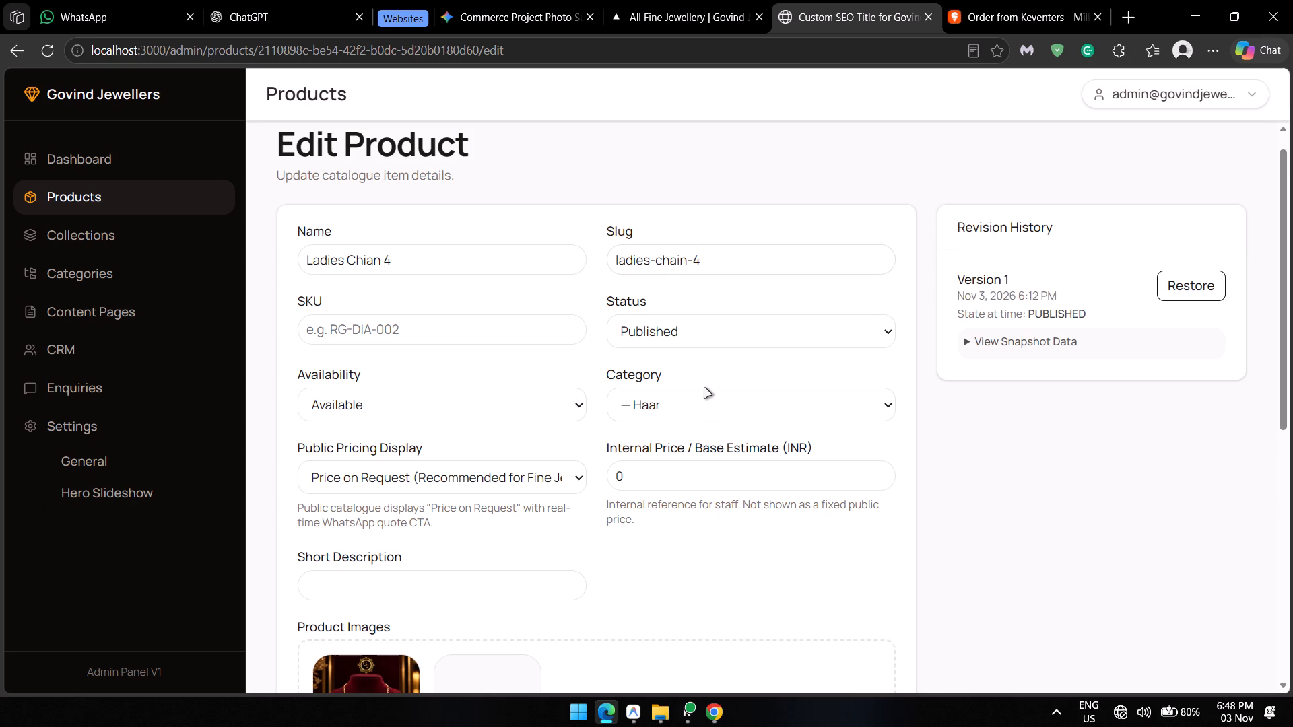
{"action": "left_click", "coordinate": [704, 388]}
{"action": "left_click", "coordinate": [684, 148]}
{"action": "scroll", "coordinate": [880, 311], "scroll_direction": "down", "scroll_amount": 4}
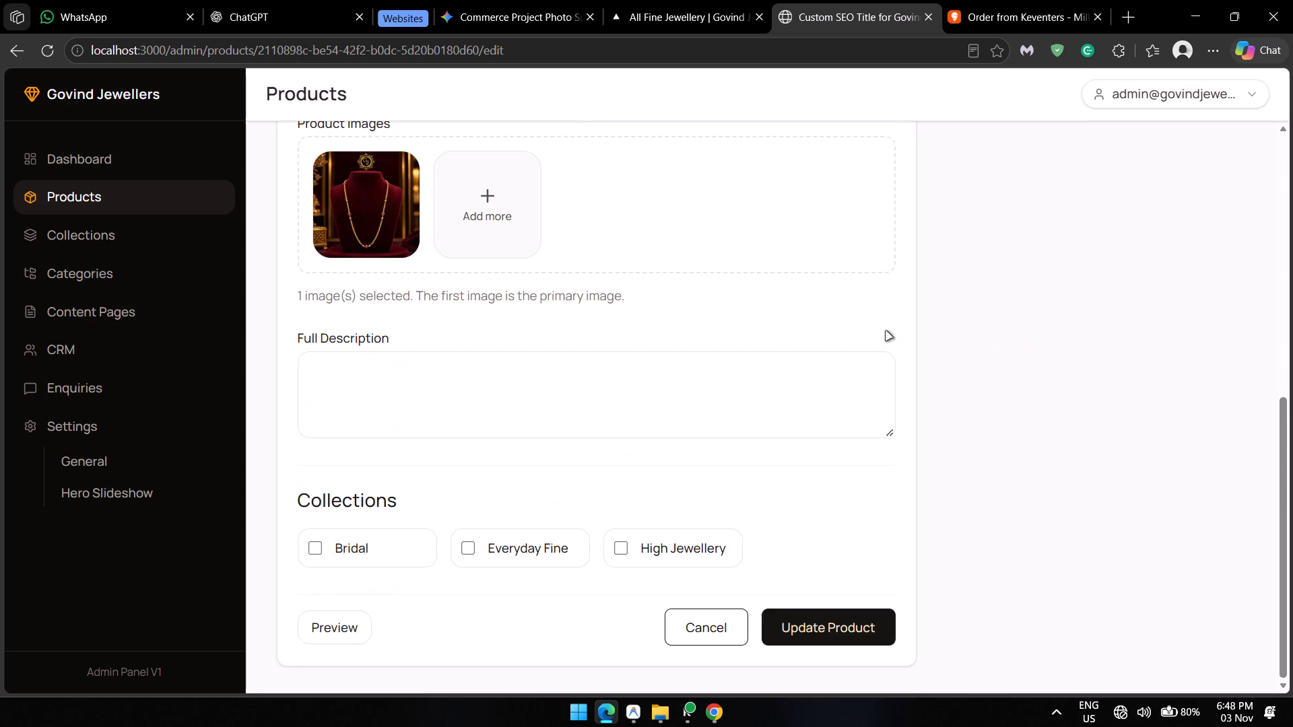
{"action": "left_click", "coordinate": [874, 639]}
Reopen the Ladies Chian 4 product, correct its name to Ladies Chain 4 and save the update.
{"action": "scroll", "coordinate": [706, 530], "scroll_direction": "down", "scroll_amount": 1}
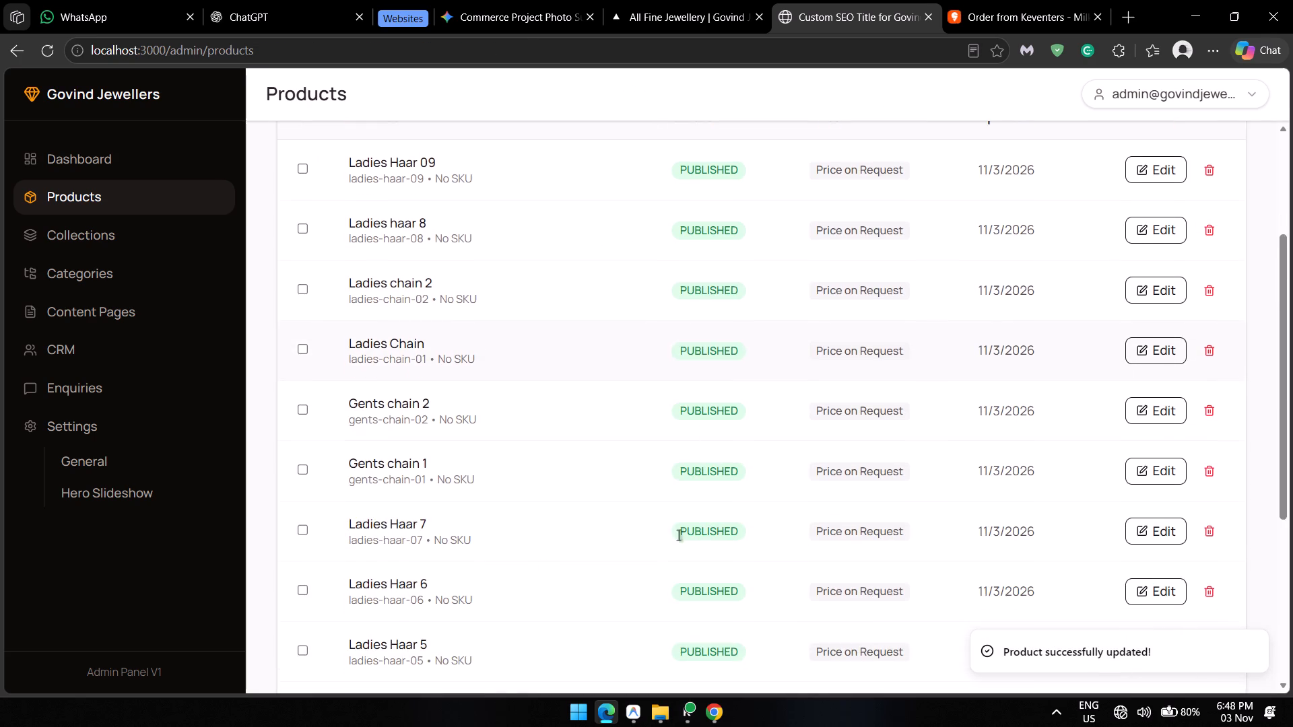
{"action": "scroll", "coordinate": [538, 563], "scroll_direction": "down", "scroll_amount": 2}
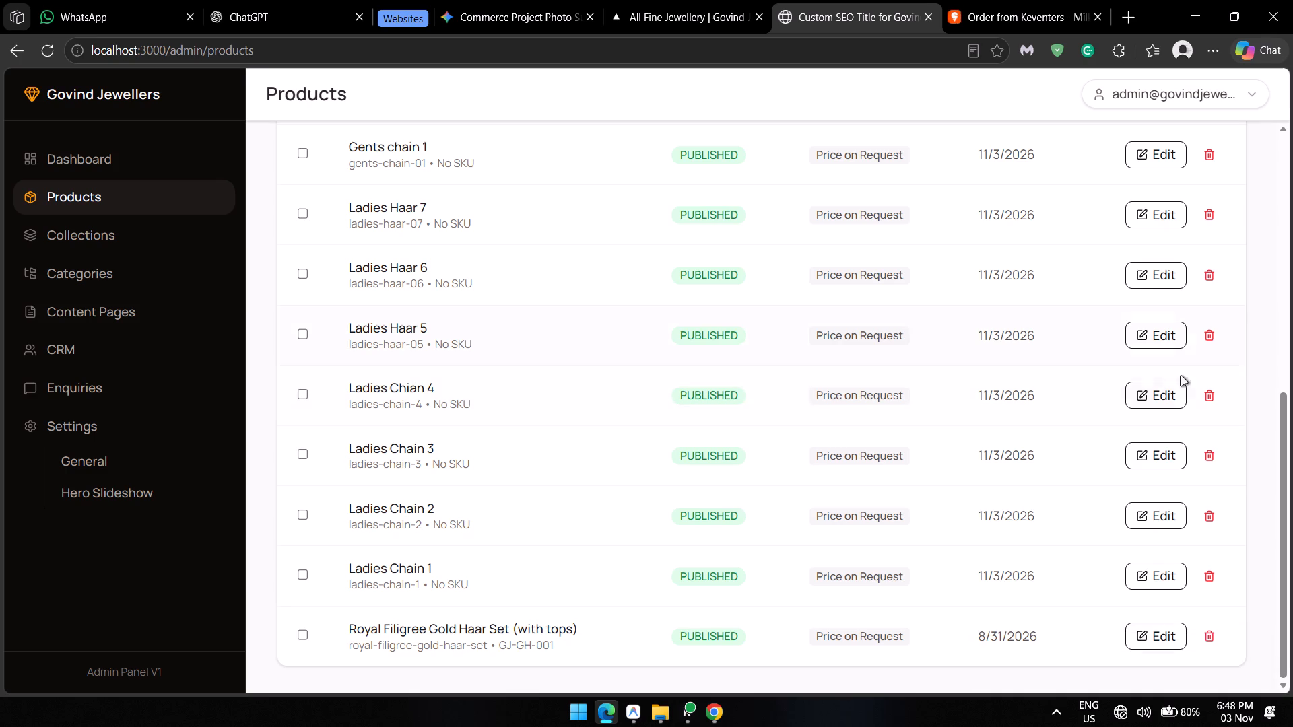
{"action": "left_click", "coordinate": [1142, 399]}
{"action": "left_click", "coordinate": [369, 259]}
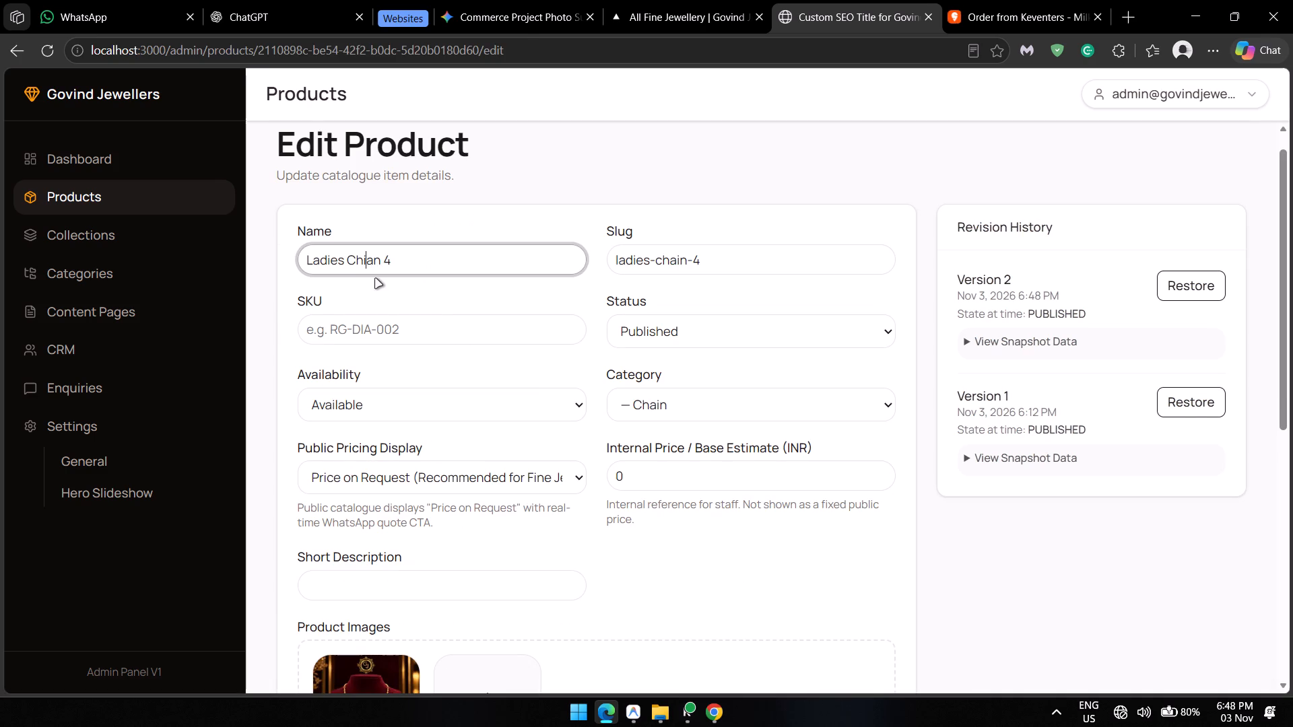
{"action": "key", "text": "BackSpace"}
{"action": "key", "text": "Right"}
{"action": "key", "text": "a"}
{"action": "key", "text": "BackSpace"}
{"action": "key", "text": "i"}
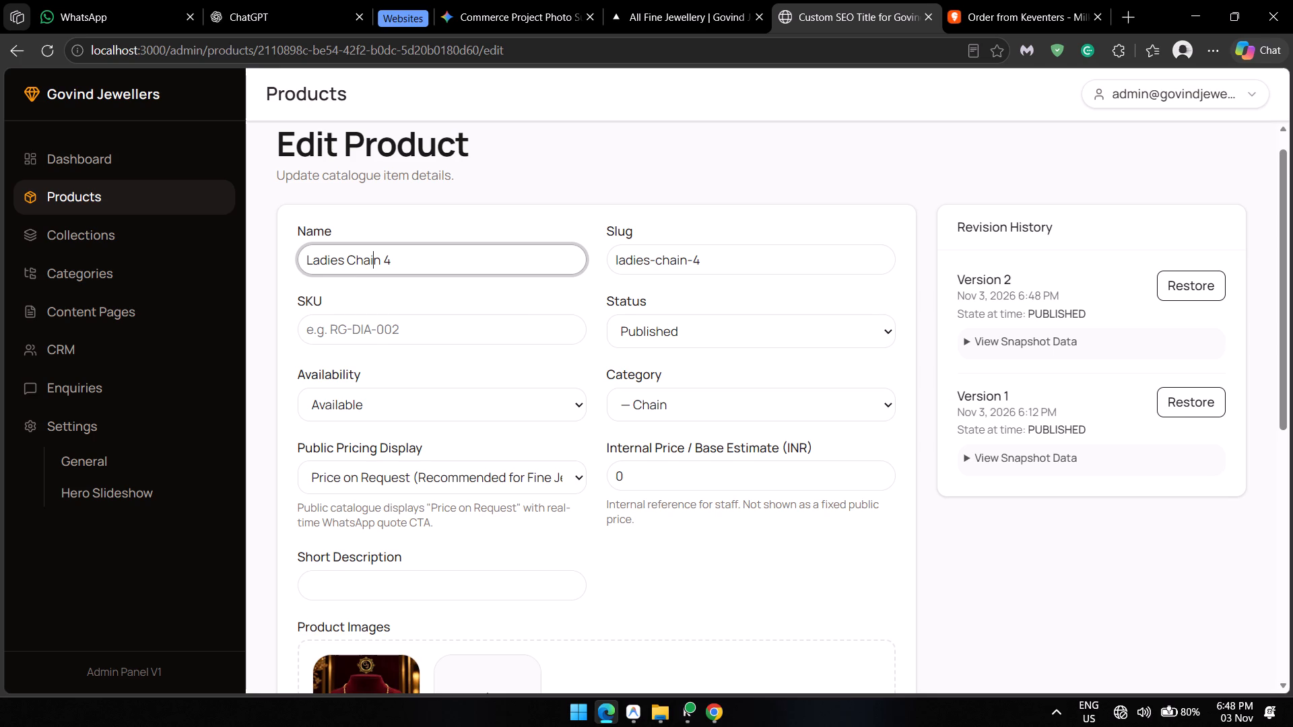
{"action": "scroll", "coordinate": [854, 380], "scroll_direction": "down", "scroll_amount": 4}
{"action": "left_click", "coordinate": [822, 625]}
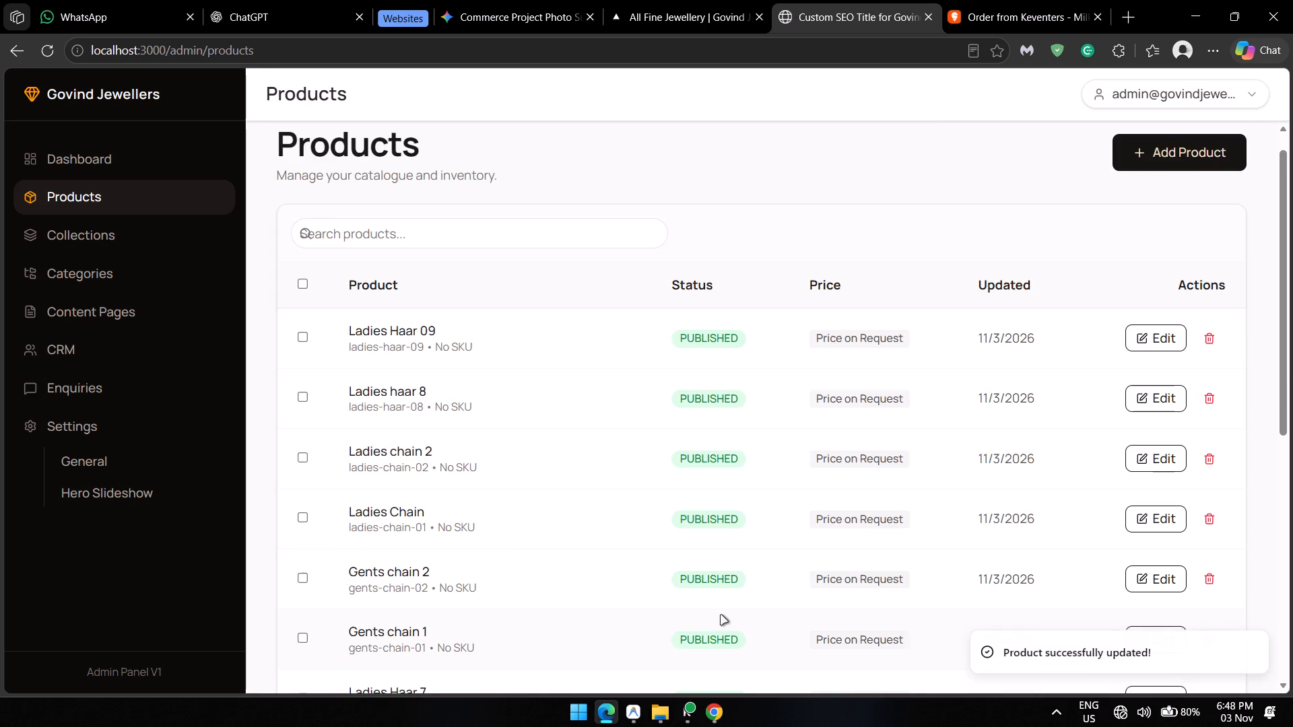
Open the Ladies Haar 5 product for editing and change its name to Ladies Chain 6.
{"action": "scroll", "coordinate": [623, 450], "scroll_direction": "down", "scroll_amount": 3}
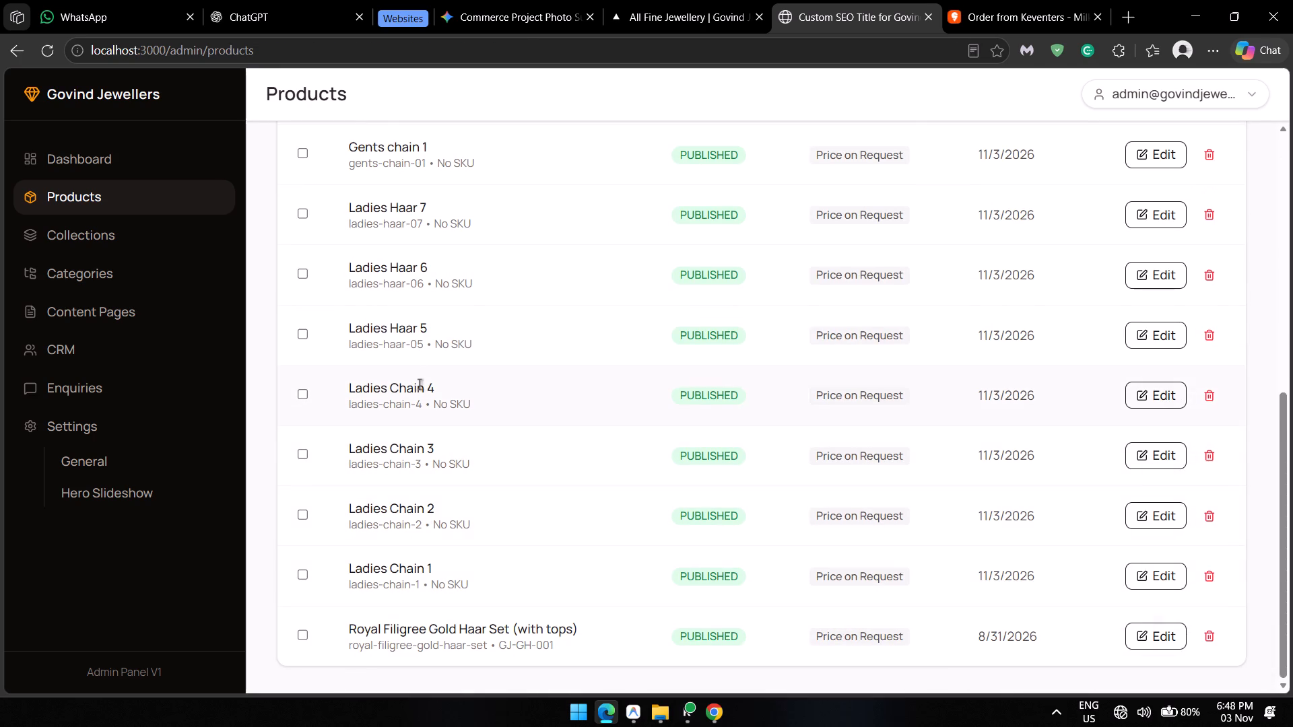
{"action": "left_click", "coordinate": [1171, 339]}
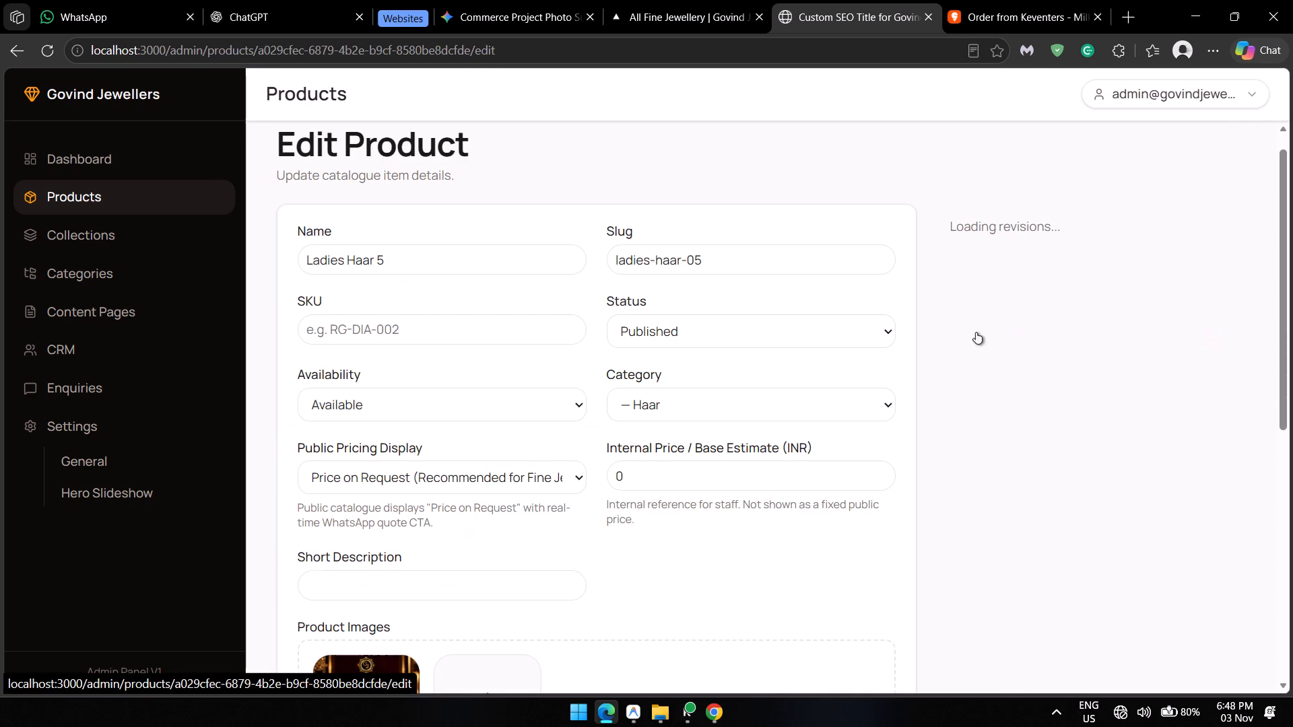
{"action": "scroll", "coordinate": [927, 340], "scroll_direction": "down", "scroll_amount": 1}
{"action": "scroll", "coordinate": [391, 191], "scroll_direction": "up", "scroll_amount": 1}
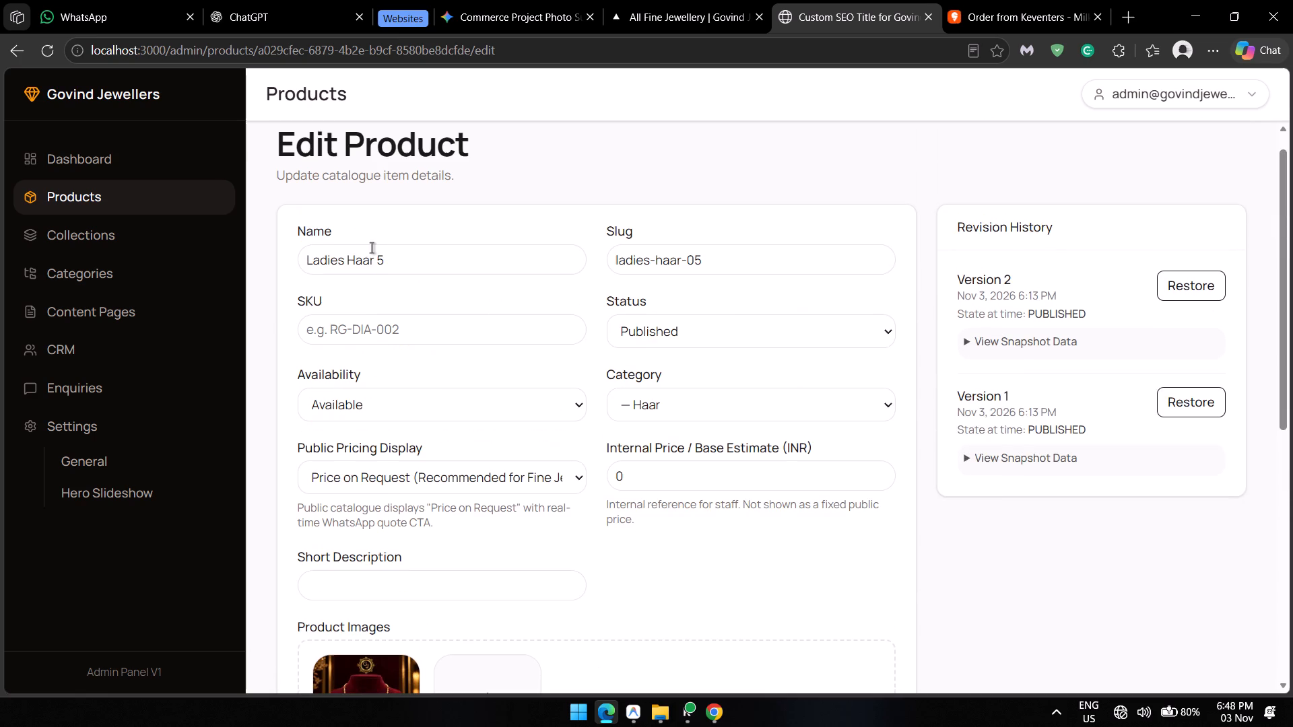
{"action": "left_click_drag", "start_coordinate": [372, 258], "coordinate": [350, 258]}
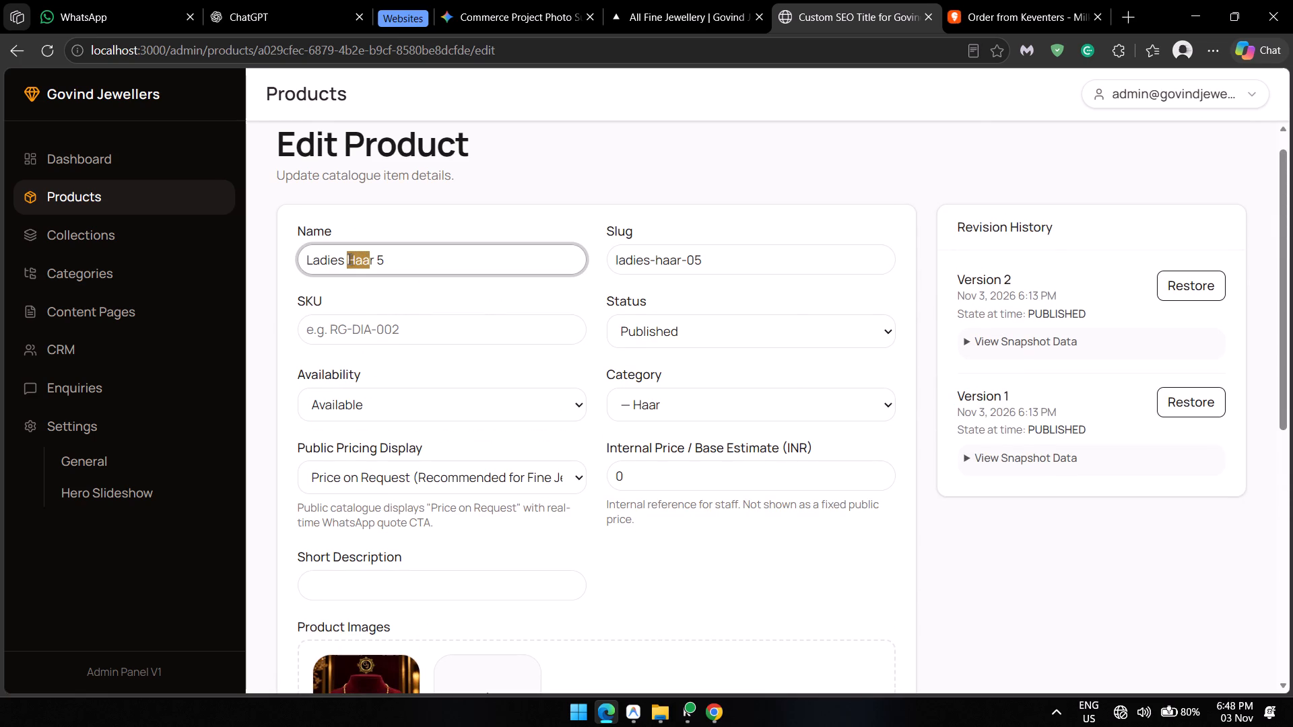
{"action": "type", "text": "Chain"}
{"action": "key", "text": "Delete"}
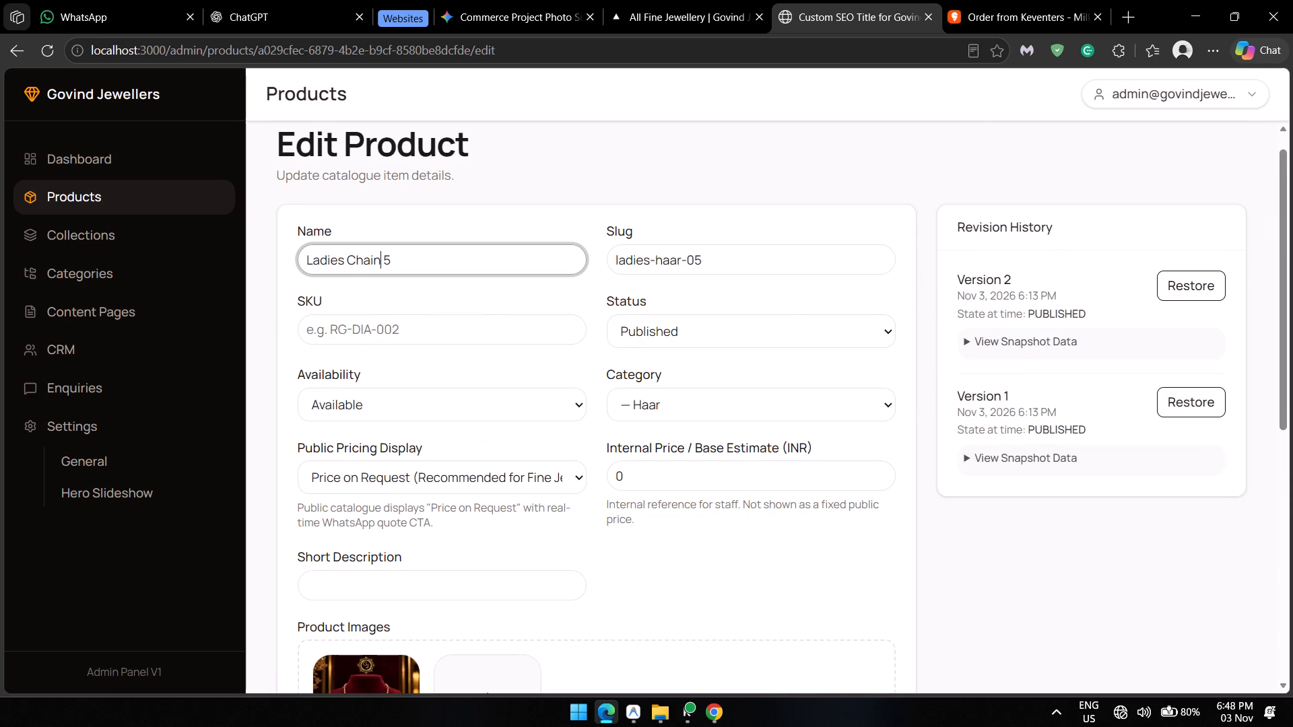
{"action": "key", "text": "Right"}
{"action": "key", "text": "Right"}
{"action": "key", "text": "BackSpace"}
{"action": "key", "text": "6"}
Change the product's slug to ladies-chain-6 and save the update.
{"action": "left_click_drag", "start_coordinate": [682, 254], "coordinate": [656, 256]}
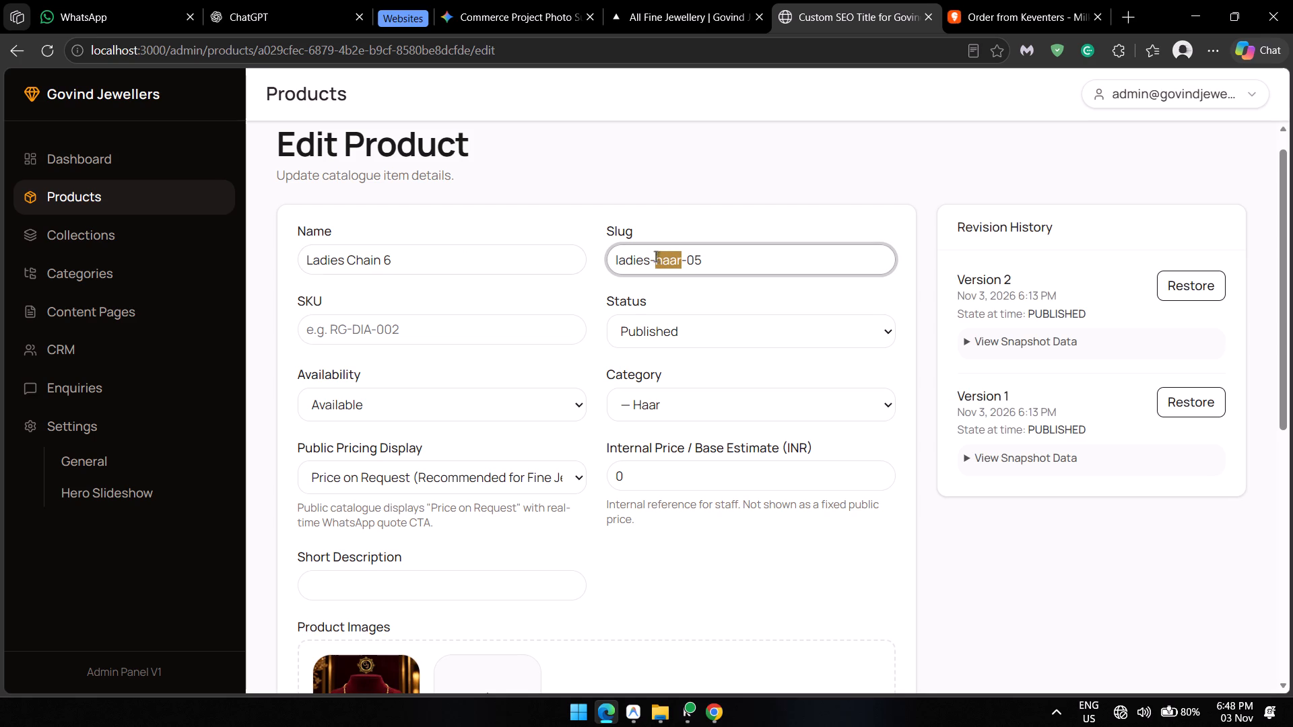
{"action": "type", "text": "chain"}
{"action": "key", "text": "Right"}
{"action": "key", "text": "Right"}
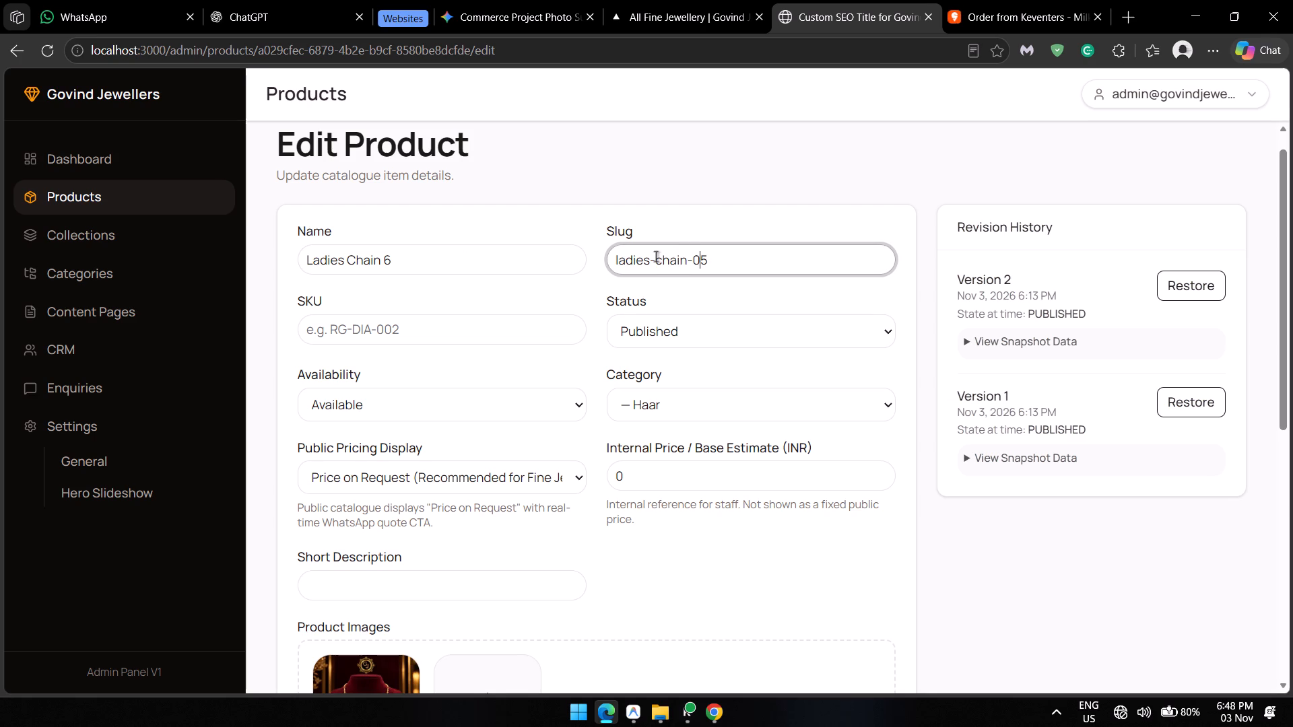
{"action": "key", "text": "BackSpace"}
{"action": "key", "text": "Delete"}
{"action": "key", "text": "6"}
{"action": "scroll", "coordinate": [692, 291], "scroll_direction": "down", "scroll_amount": 4}
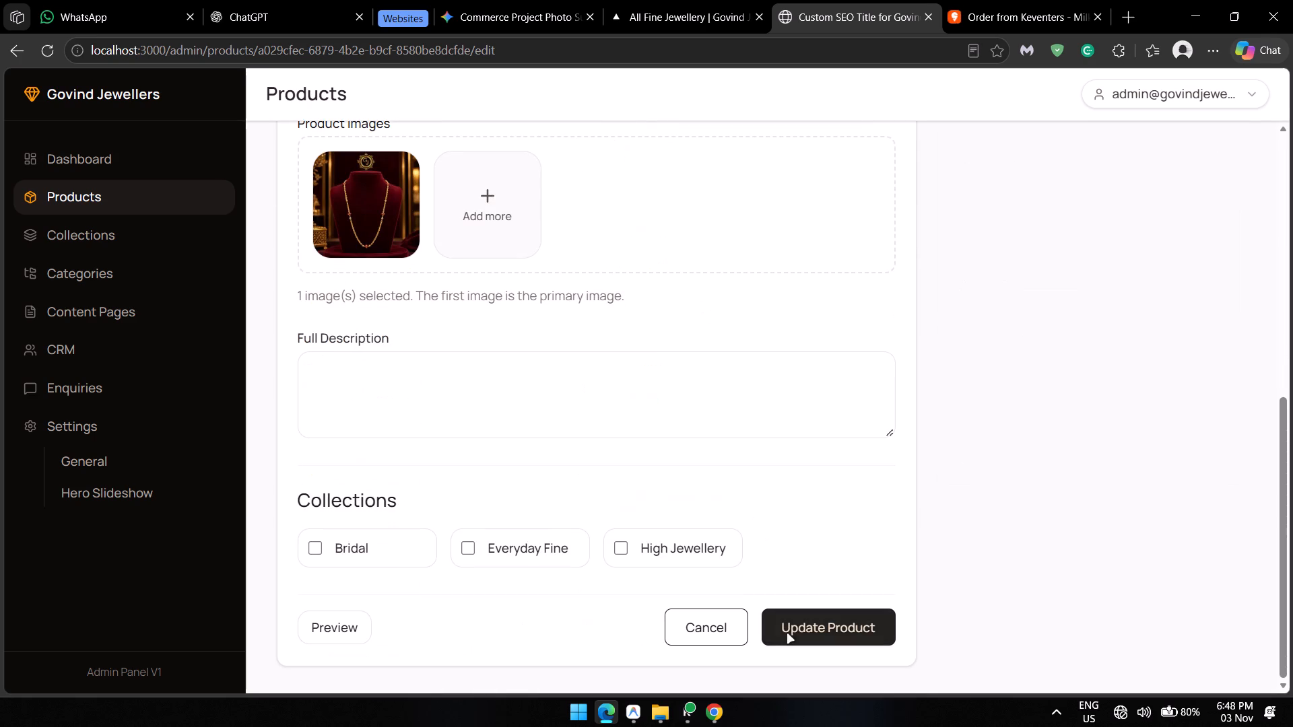
{"action": "left_click", "coordinate": [789, 633]}
Reopen the Ladies Chain 6 product and change its name to Ladies Chain 5 and its slug to ladies-chain-5.
{"action": "scroll", "coordinate": [659, 540], "scroll_direction": "down", "scroll_amount": 3}
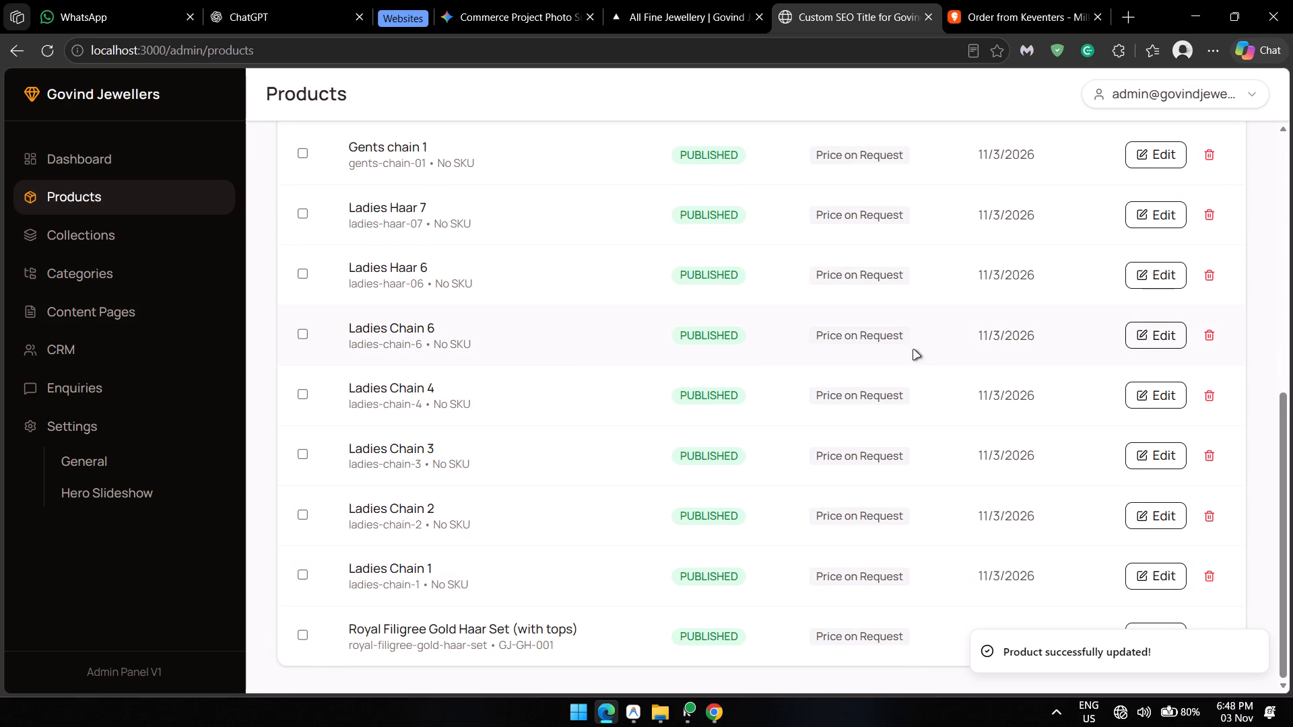
{"action": "left_click", "coordinate": [1139, 338]}
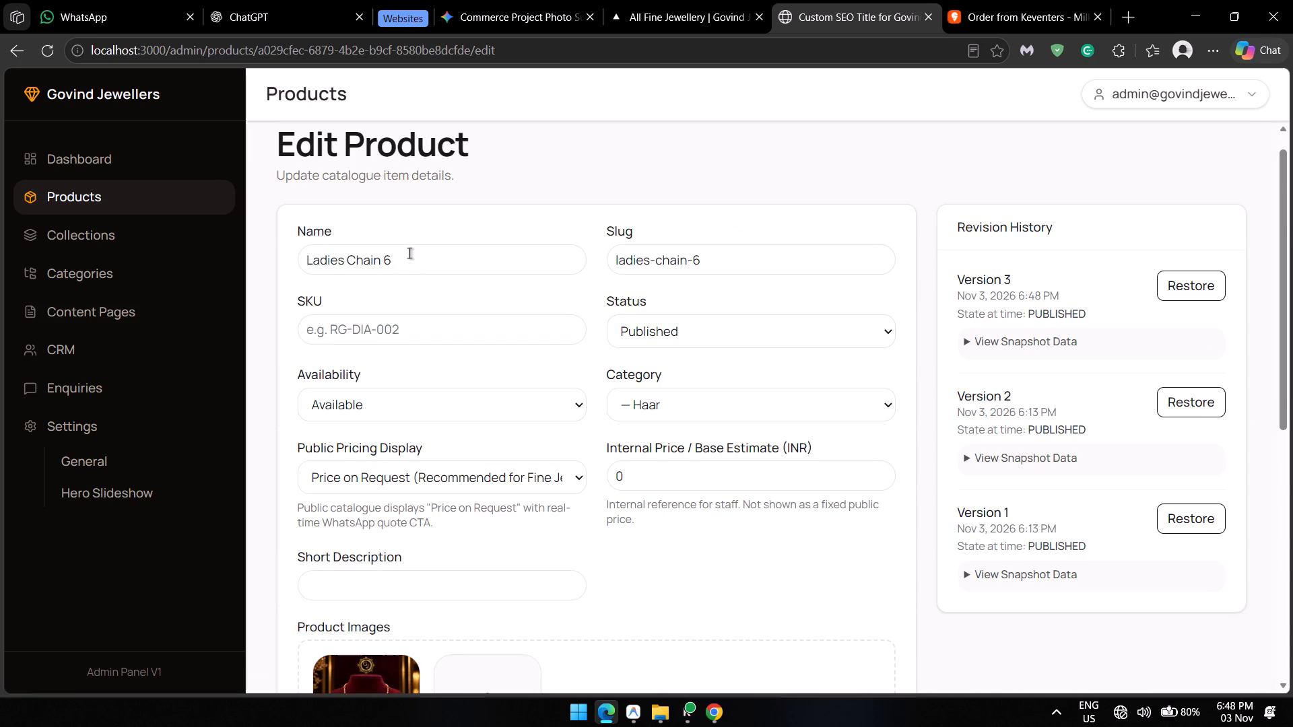
{"action": "left_click", "coordinate": [411, 251]}
{"action": "key", "text": "BackSpace"}
{"action": "key", "text": "5"}
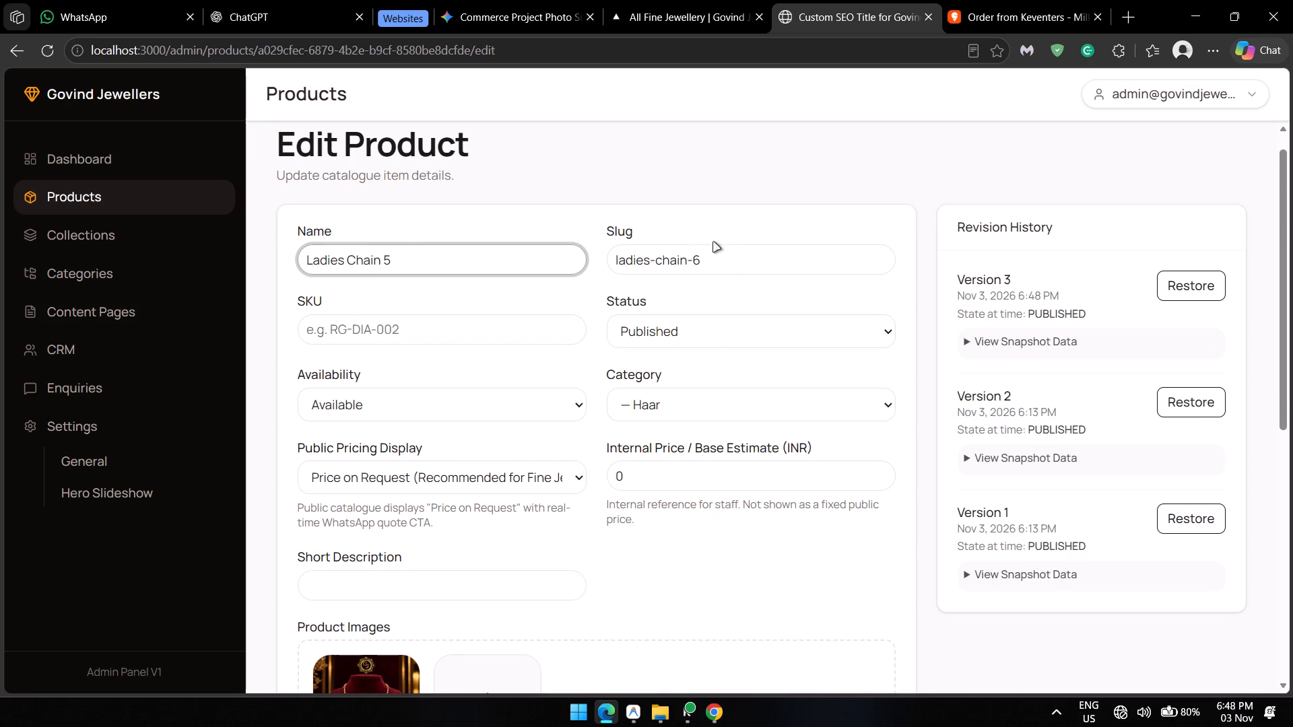
{"action": "left_click", "coordinate": [730, 262]}
{"action": "key", "text": "BackSpace"}
{"action": "key", "text": "5"}
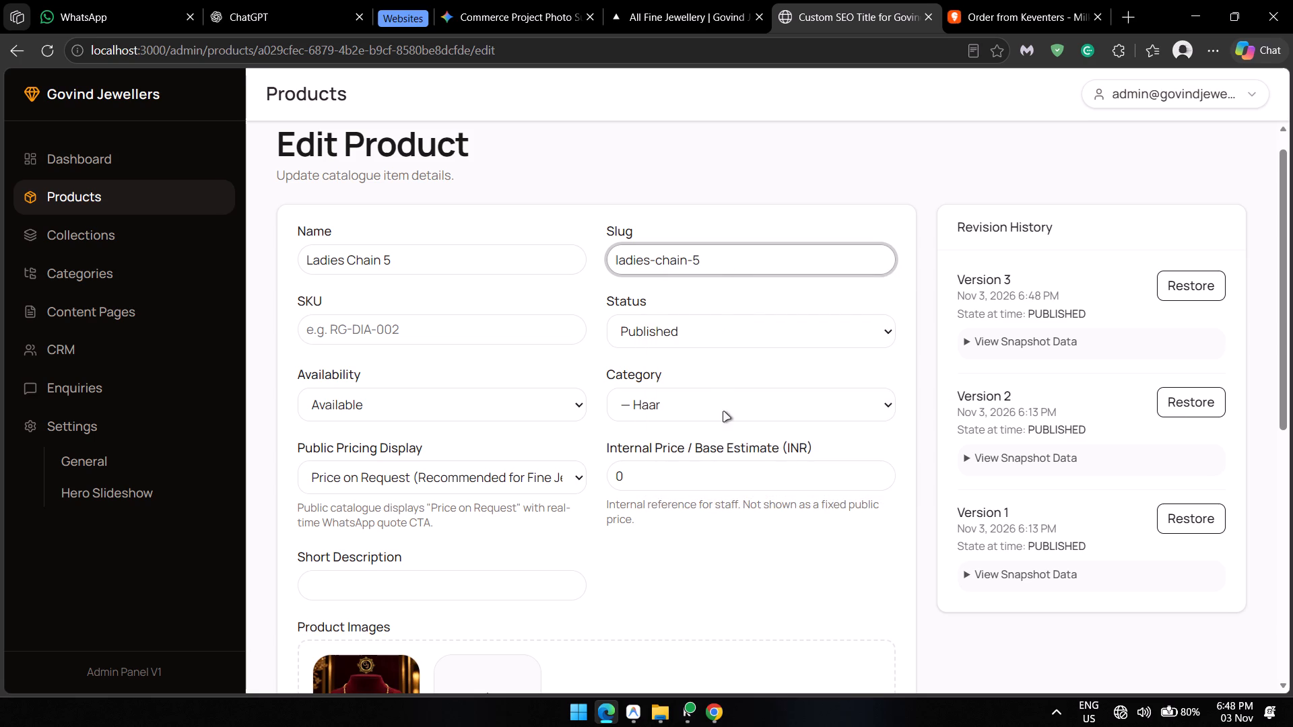
Set the Ladies Chain 5 product's category to Churi and save the update.
{"action": "left_click", "coordinate": [723, 411]}
{"action": "left_click", "coordinate": [659, 180]}
{"action": "scroll", "coordinate": [687, 357], "scroll_direction": "down", "scroll_amount": 2}
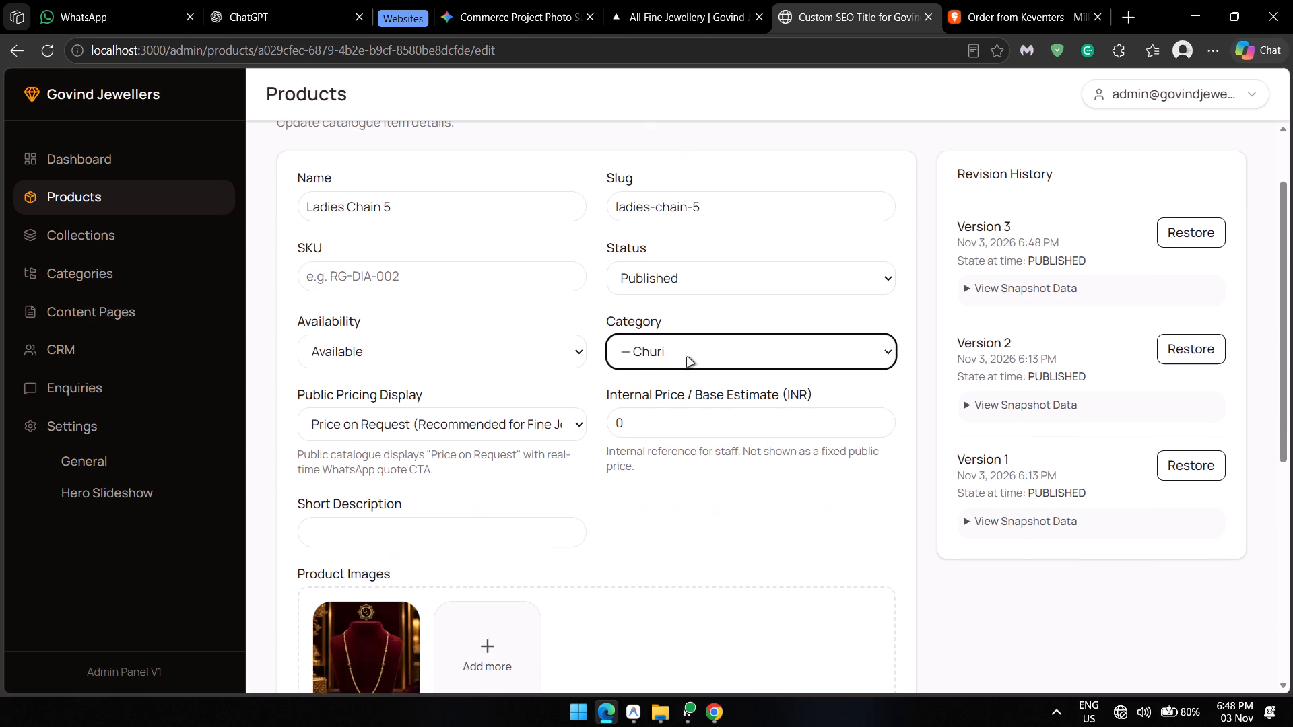
{"action": "scroll", "coordinate": [687, 357], "scroll_direction": "down", "scroll_amount": 1}
{"action": "left_click", "coordinate": [814, 621]}
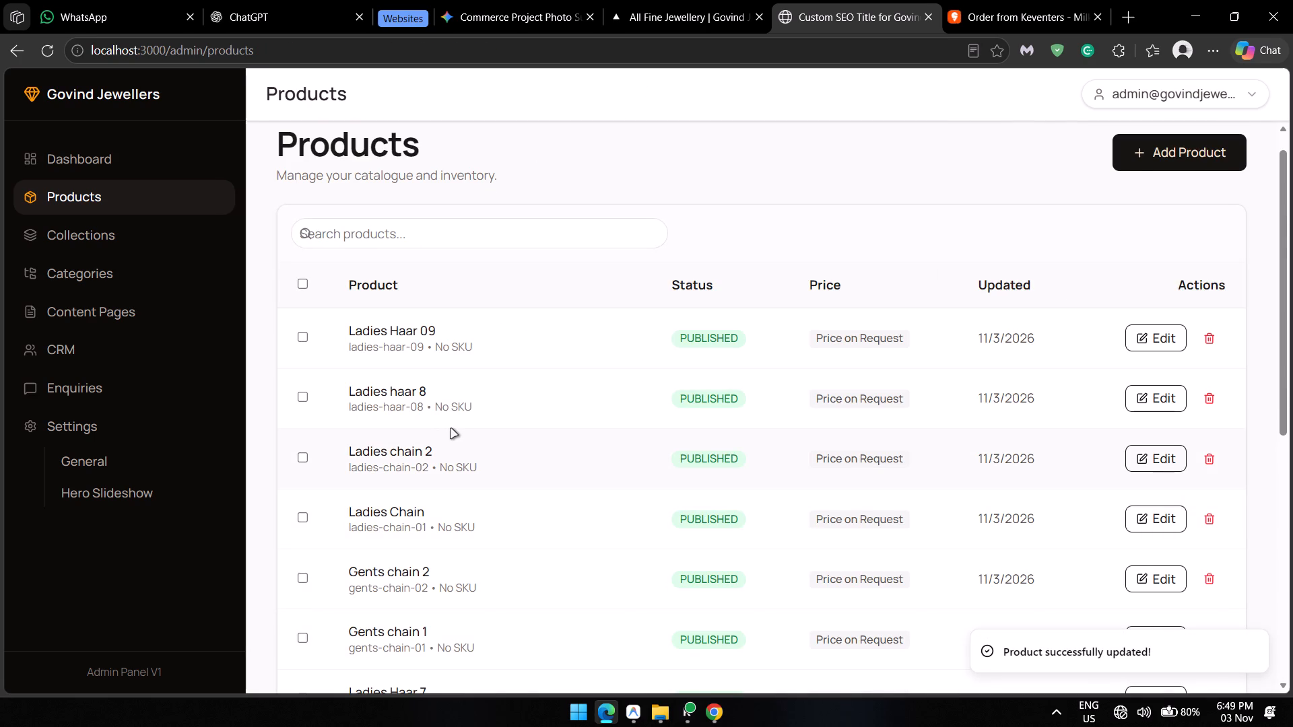
Open the Ladies Haar 6 product for editing and change its name to Ladies Chain 6.
{"action": "scroll", "coordinate": [451, 428], "scroll_direction": "down", "scroll_amount": 3}
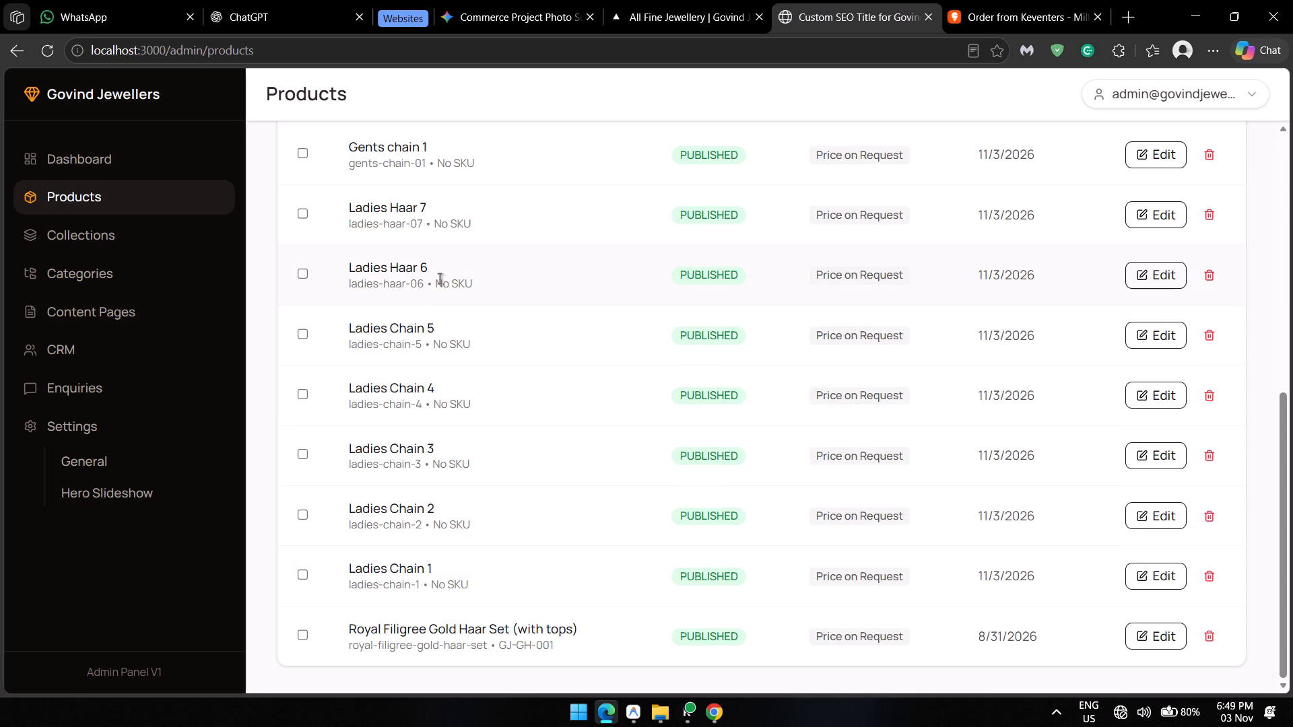
{"action": "left_click", "coordinate": [1136, 267]}
{"action": "scroll", "coordinate": [414, 363], "scroll_direction": "down", "scroll_amount": 1}
{"action": "scroll", "coordinate": [414, 358], "scroll_direction": "up", "scroll_amount": 1}
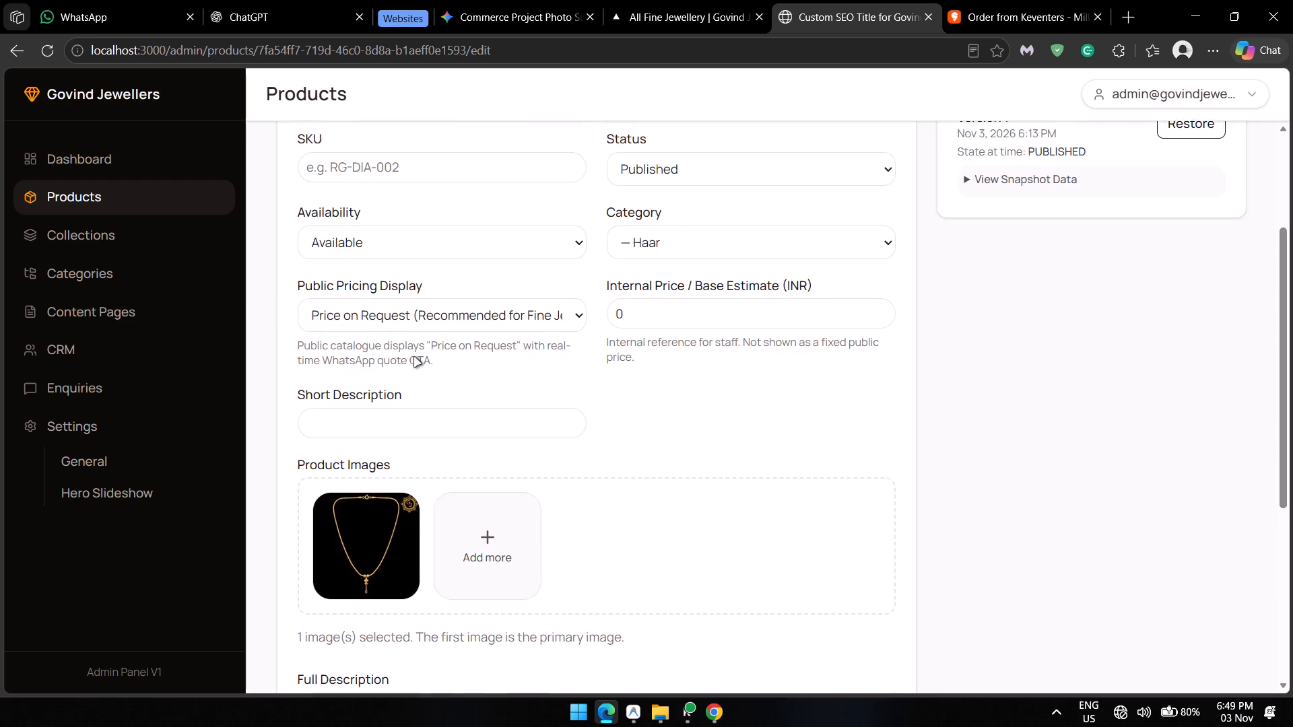
{"action": "left_click_drag", "start_coordinate": [372, 260], "coordinate": [351, 260]}
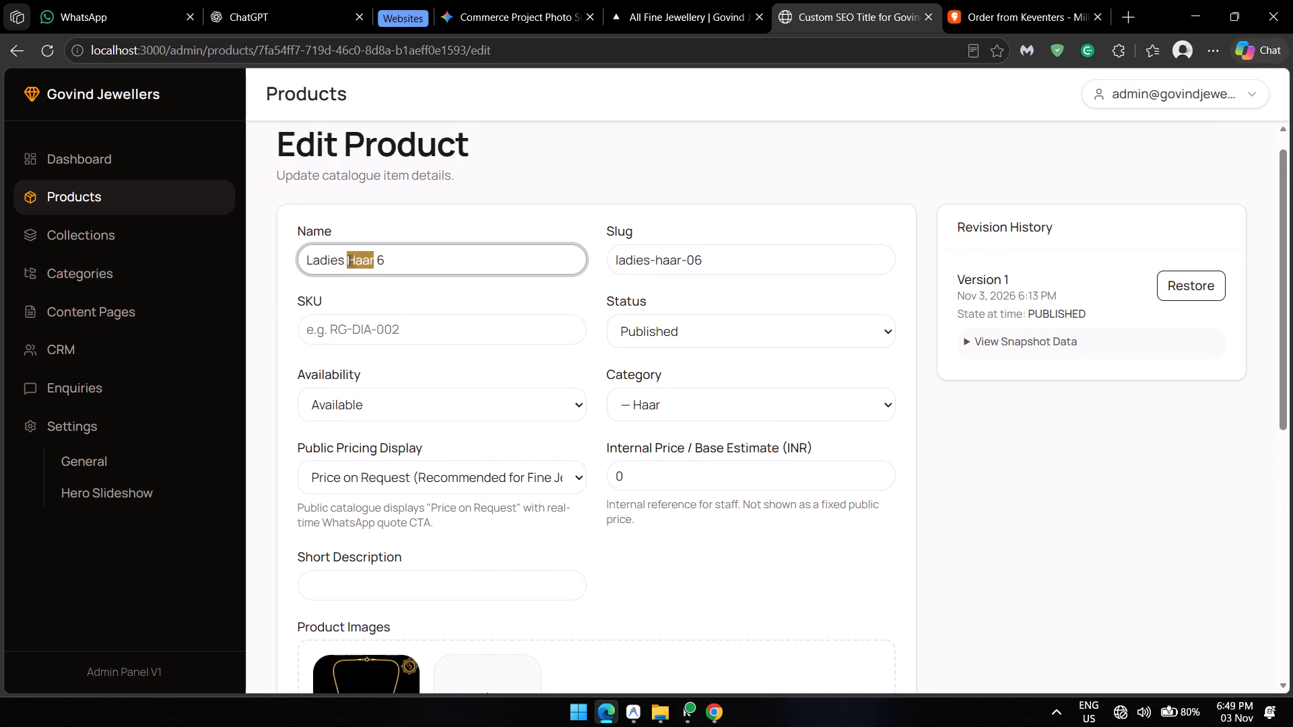
{"action": "type", "text": "Chain"}
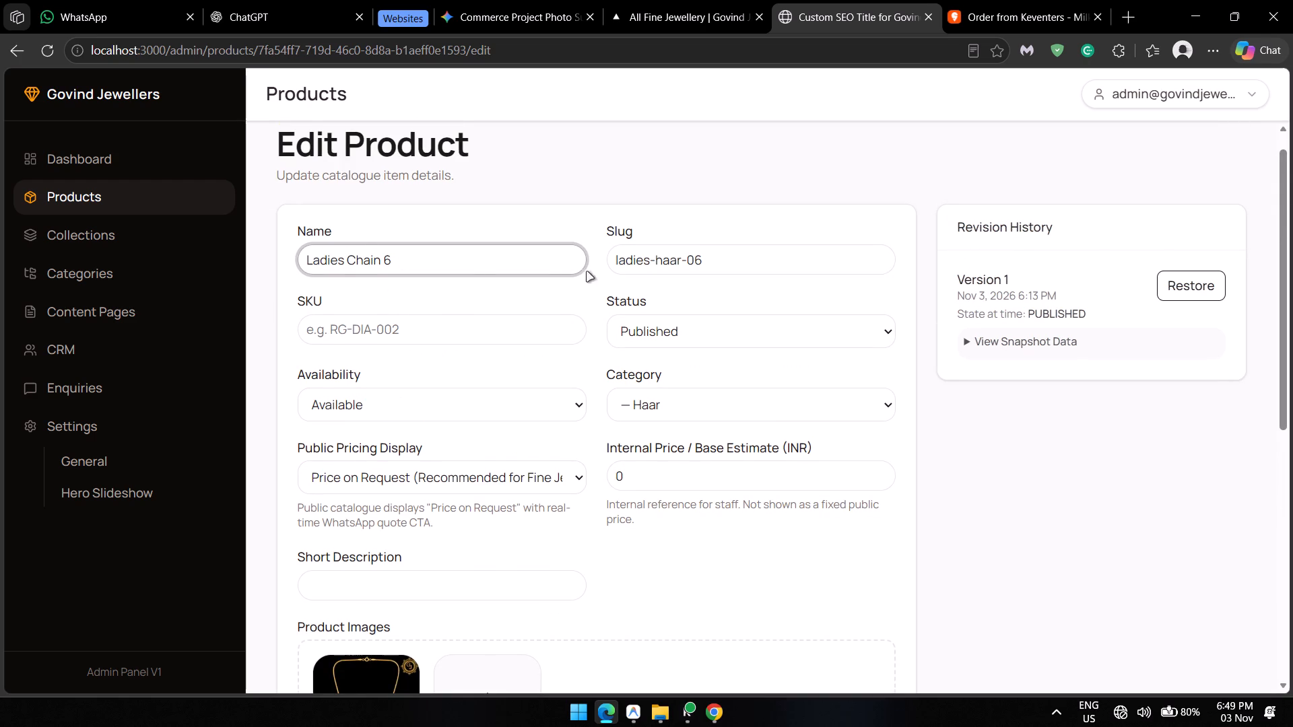
Change the slug of the Ladies Chain 6 product to ladies-chain-6.
{"action": "left_click_drag", "start_coordinate": [681, 265], "coordinate": [657, 262]}
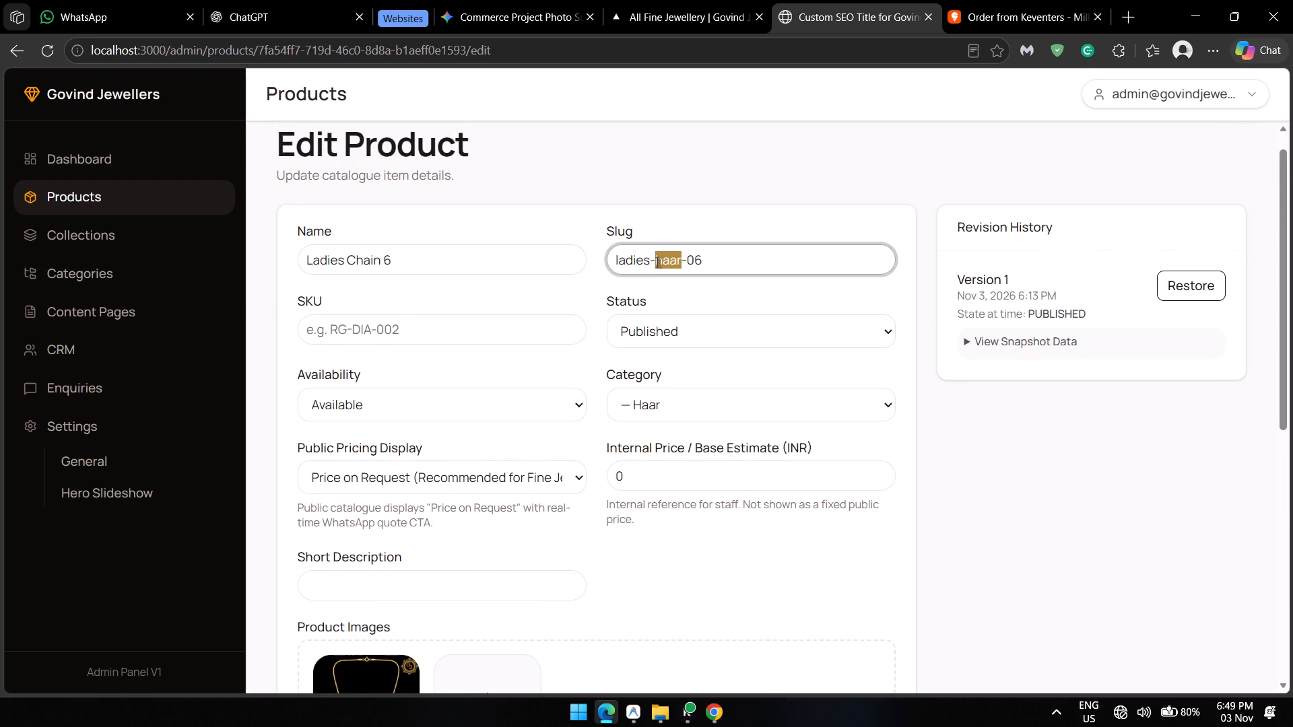
{"action": "type", "text": "chain"}
{"action": "key", "text": "Right"}
{"action": "key", "text": "Right"}
{"action": "key", "text": "Right"}
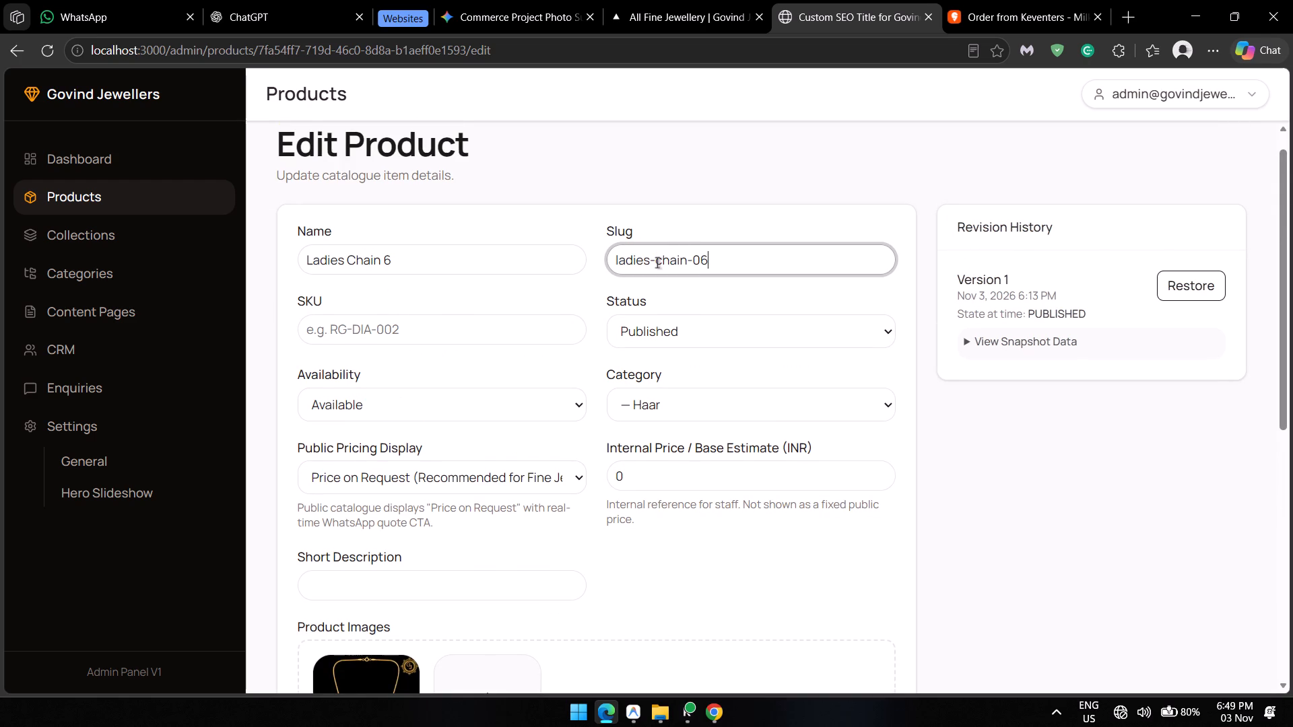
{"action": "key", "text": "Left"}
{"action": "key", "text": "BackSpace"}
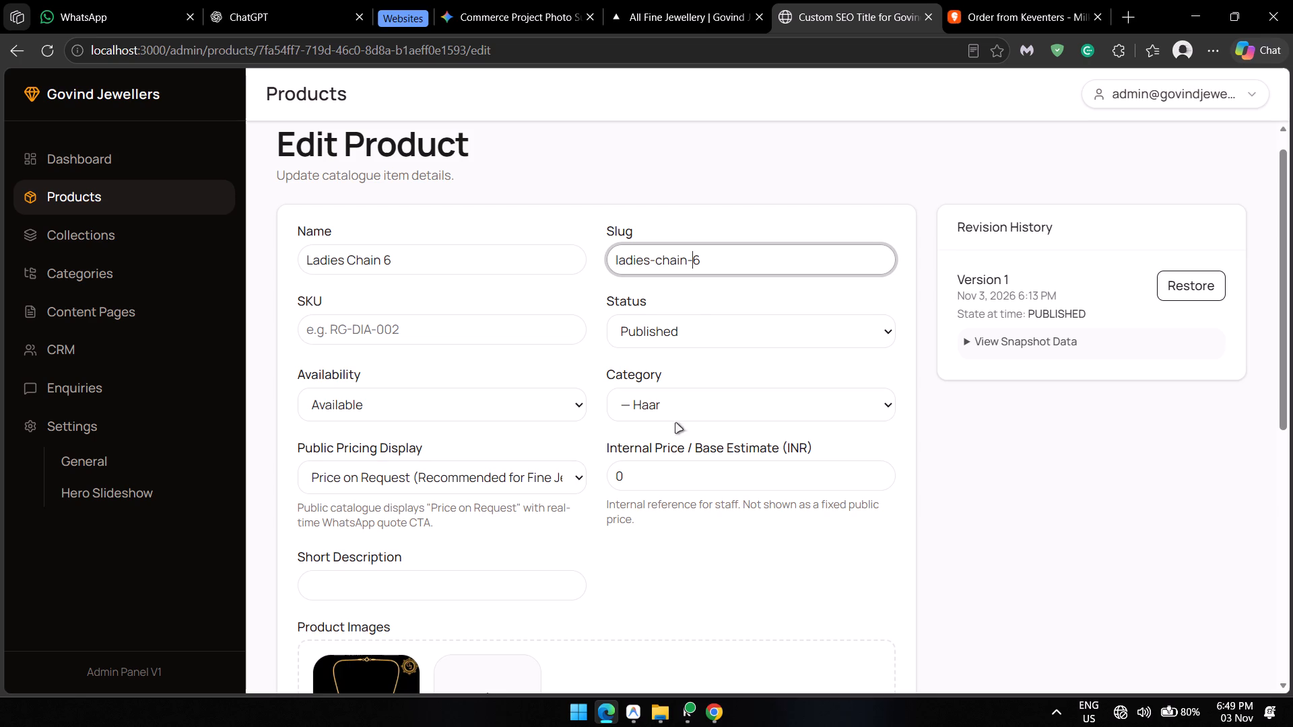
Set the Ladies Chain 6 product's category to Chain and save the update.
{"action": "left_click", "coordinate": [676, 408]}
{"action": "left_click", "coordinate": [671, 149]}
{"action": "scroll", "coordinate": [674, 319], "scroll_direction": "down", "scroll_amount": 1}
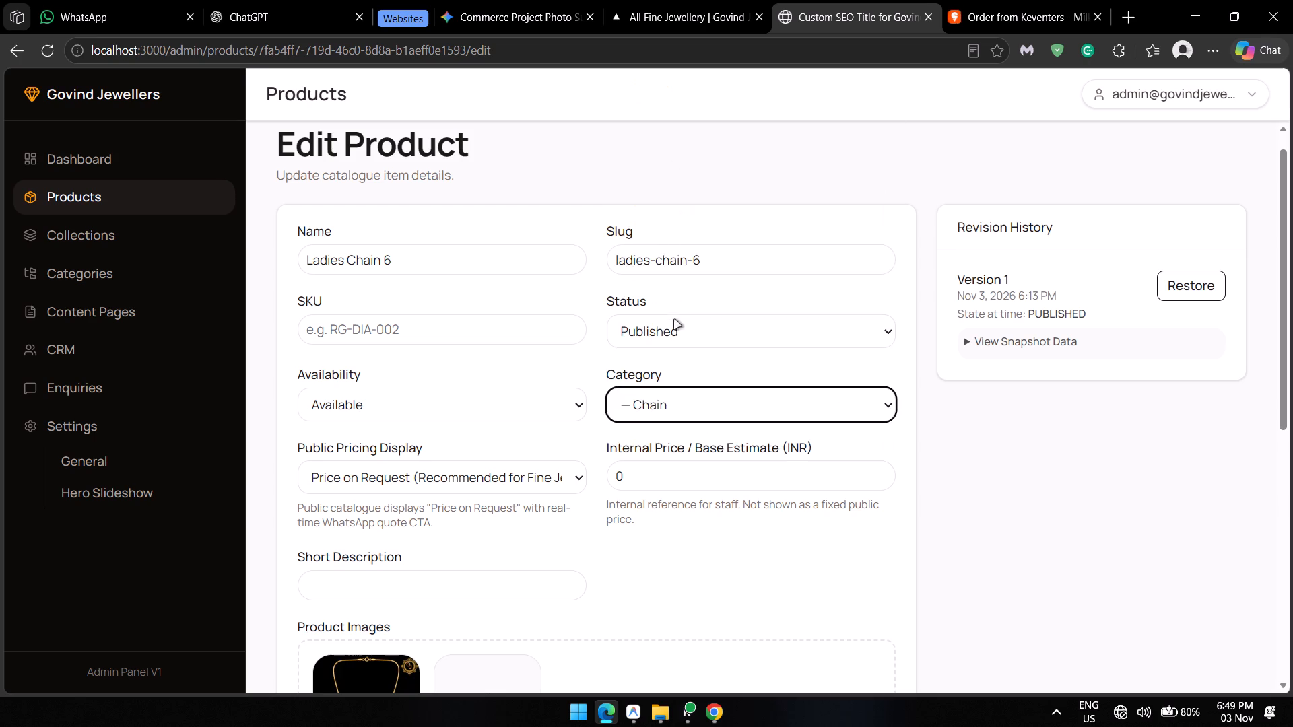
{"action": "scroll", "coordinate": [674, 319], "scroll_direction": "down", "scroll_amount": 2}
{"action": "left_click", "coordinate": [813, 617]}
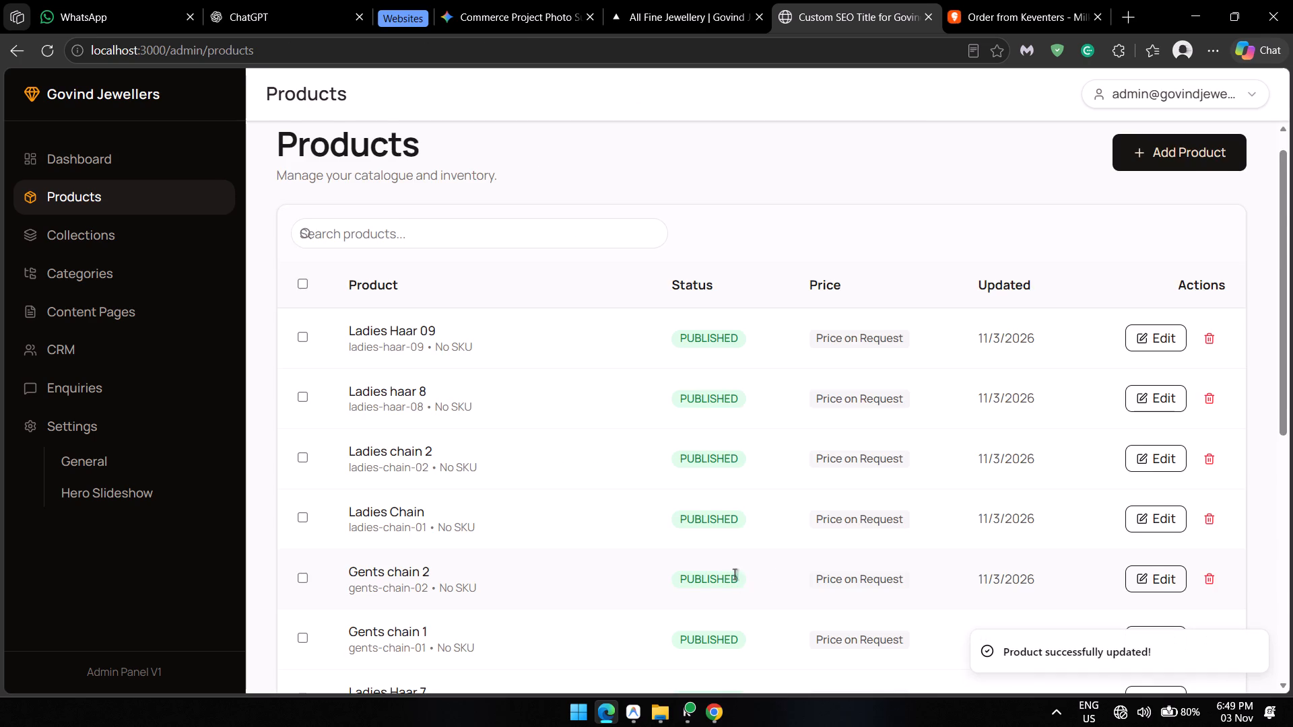
Open the Ladies Haar 7 product for editing and change its name to Ladies Haar 1.
{"action": "scroll", "coordinate": [735, 573], "scroll_direction": "down", "scroll_amount": 2}
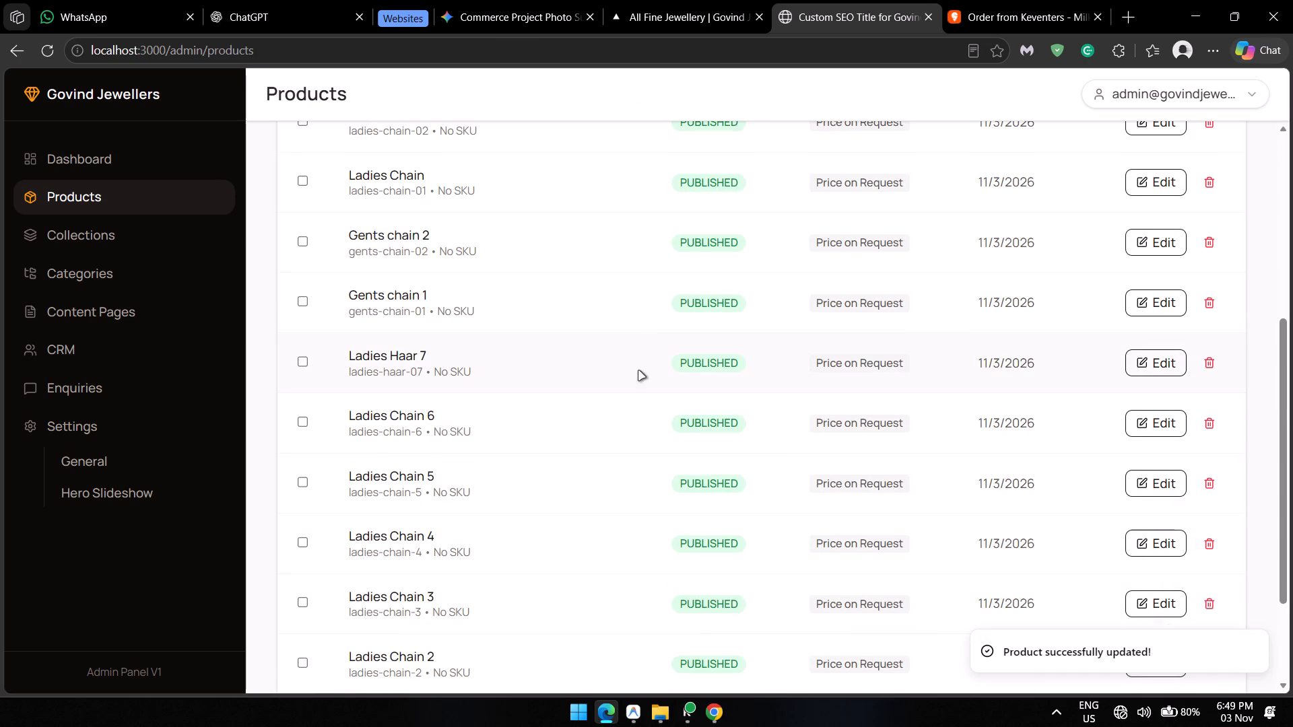
{"action": "left_click", "coordinate": [1143, 357]}
{"action": "scroll", "coordinate": [416, 386], "scroll_direction": "down", "scroll_amount": 3}
{"action": "scroll", "coordinate": [416, 387], "scroll_direction": "up", "scroll_amount": 3}
{"action": "left_click", "coordinate": [382, 258]}
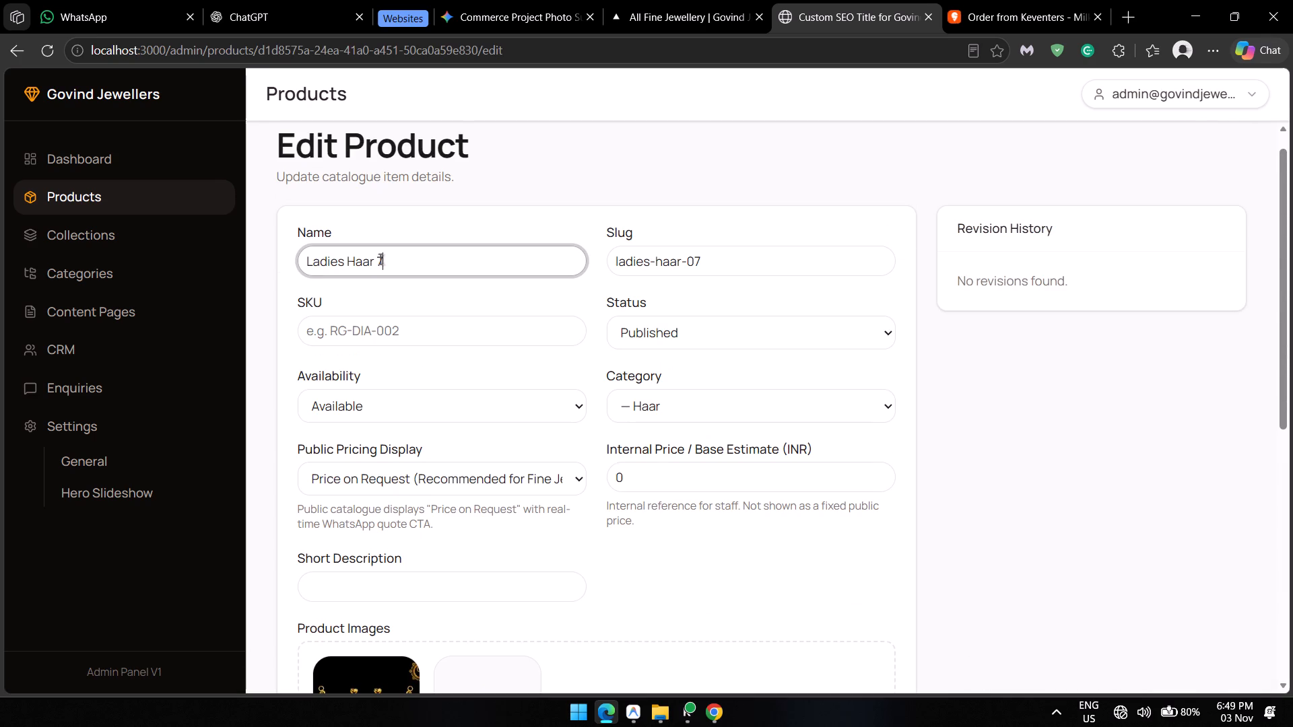
{"action": "key", "text": "BackSpace"}
{"action": "key", "text": "1"}
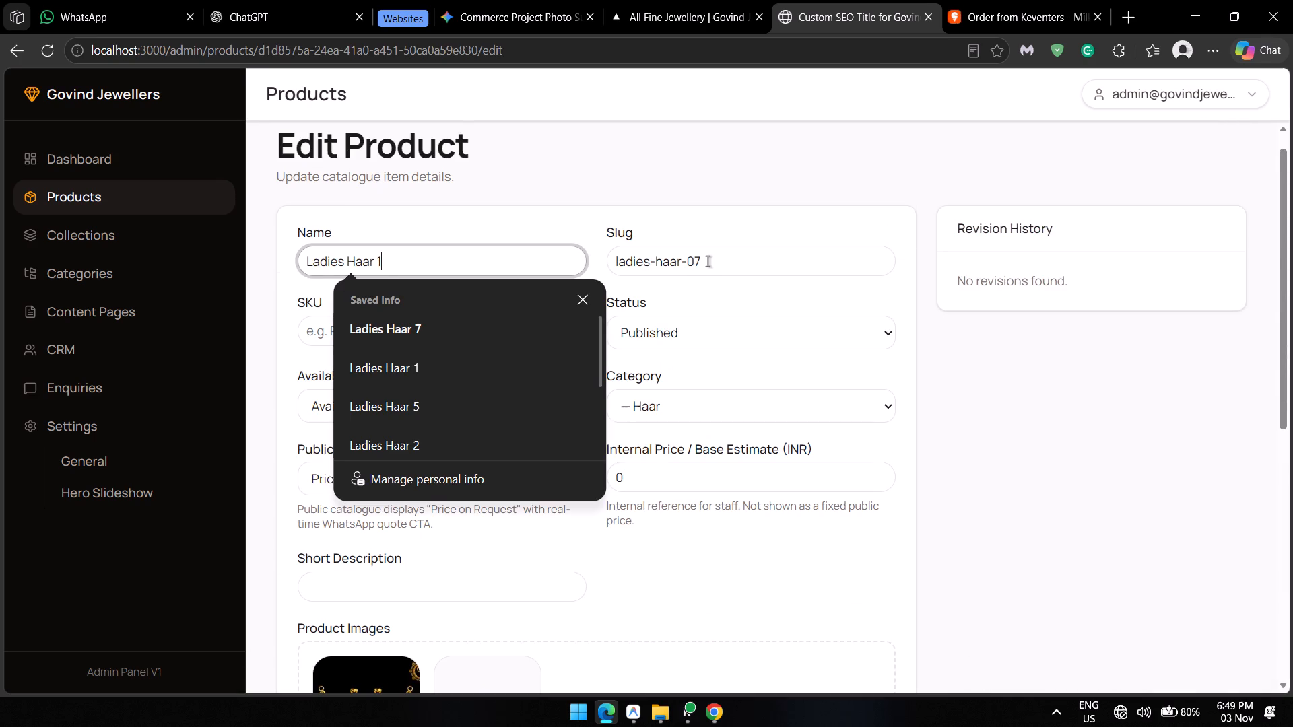
Change the Ladies Haar 1 product's slug to ladies-haar-01 and save the update.
{"action": "left_click", "coordinate": [708, 261]}
{"action": "key", "text": "BackSpace"}
{"action": "key", "text": "1"}
{"action": "scroll", "coordinate": [702, 317], "scroll_direction": "down", "scroll_amount": 3}
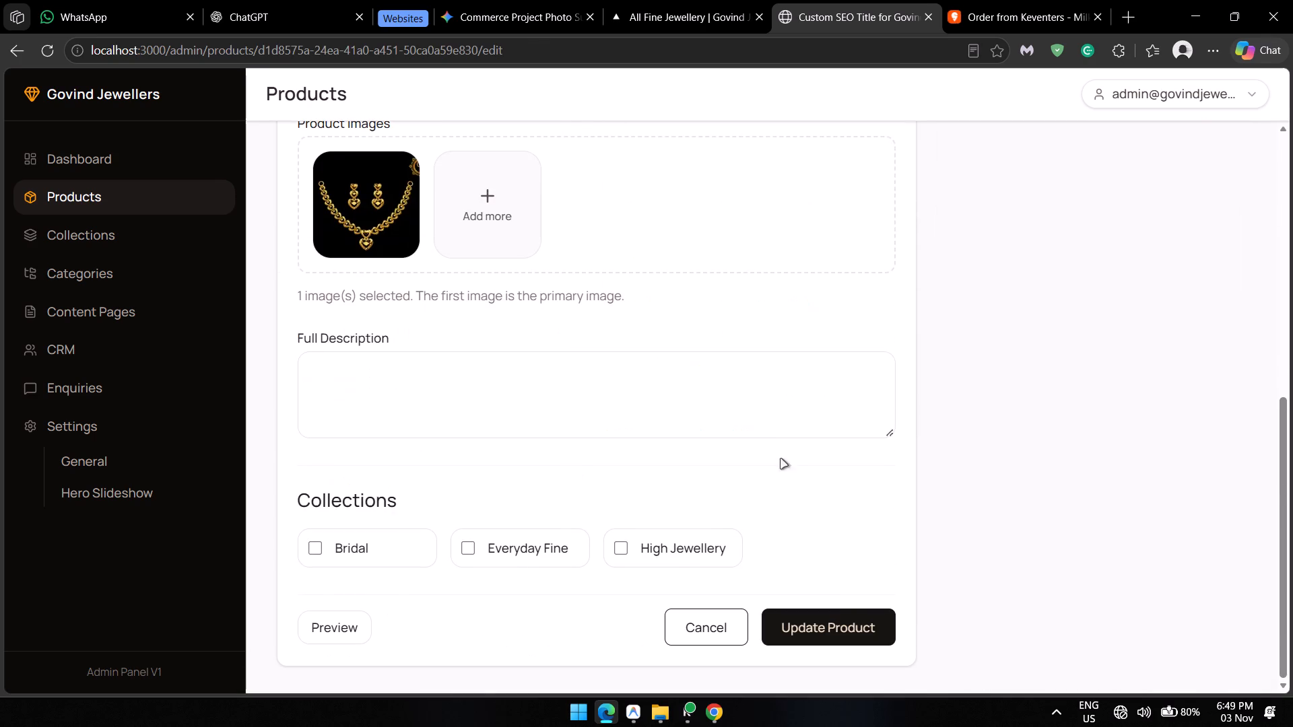
{"action": "left_click", "coordinate": [836, 604]}
{"action": "left_click", "coordinate": [840, 617]}
Open the unnumbered Ladies Chain product for editing and change its name to Ladies Chain 7.
{"action": "scroll", "coordinate": [780, 524], "scroll_direction": "down", "scroll_amount": 3}
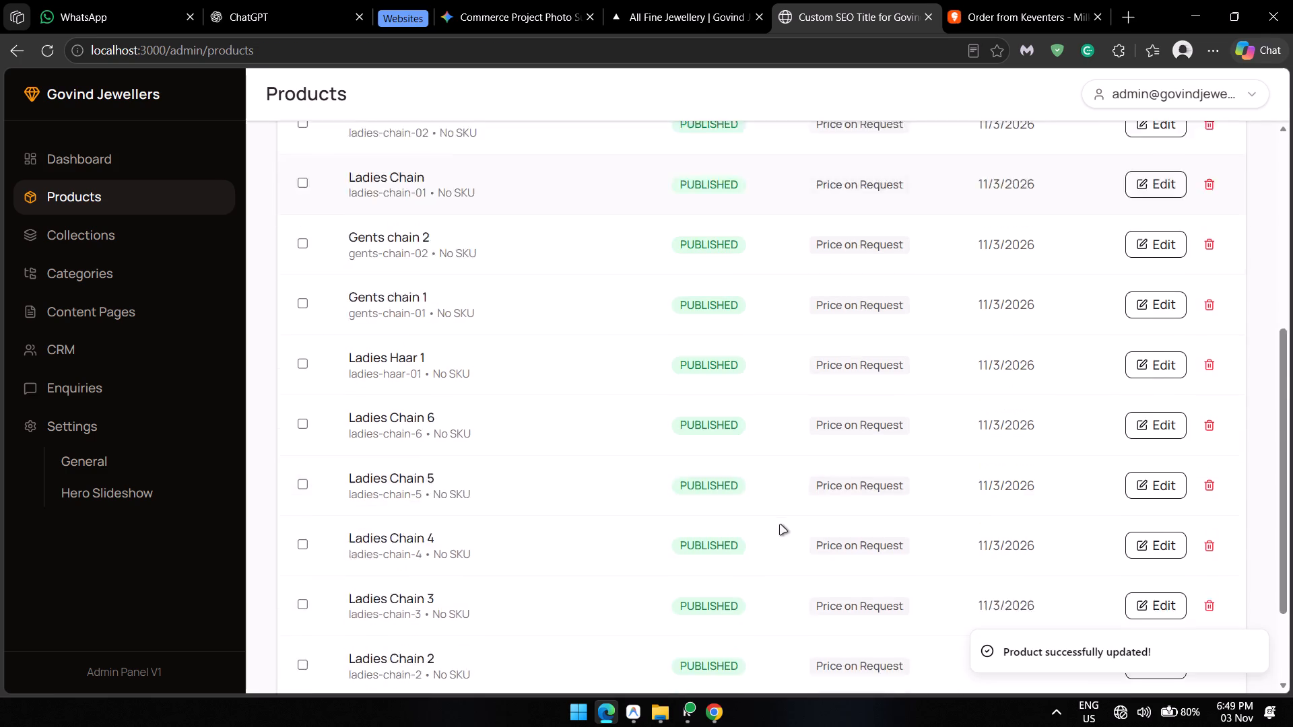
{"action": "scroll", "coordinate": [440, 553], "scroll_direction": "up", "scroll_amount": 1}
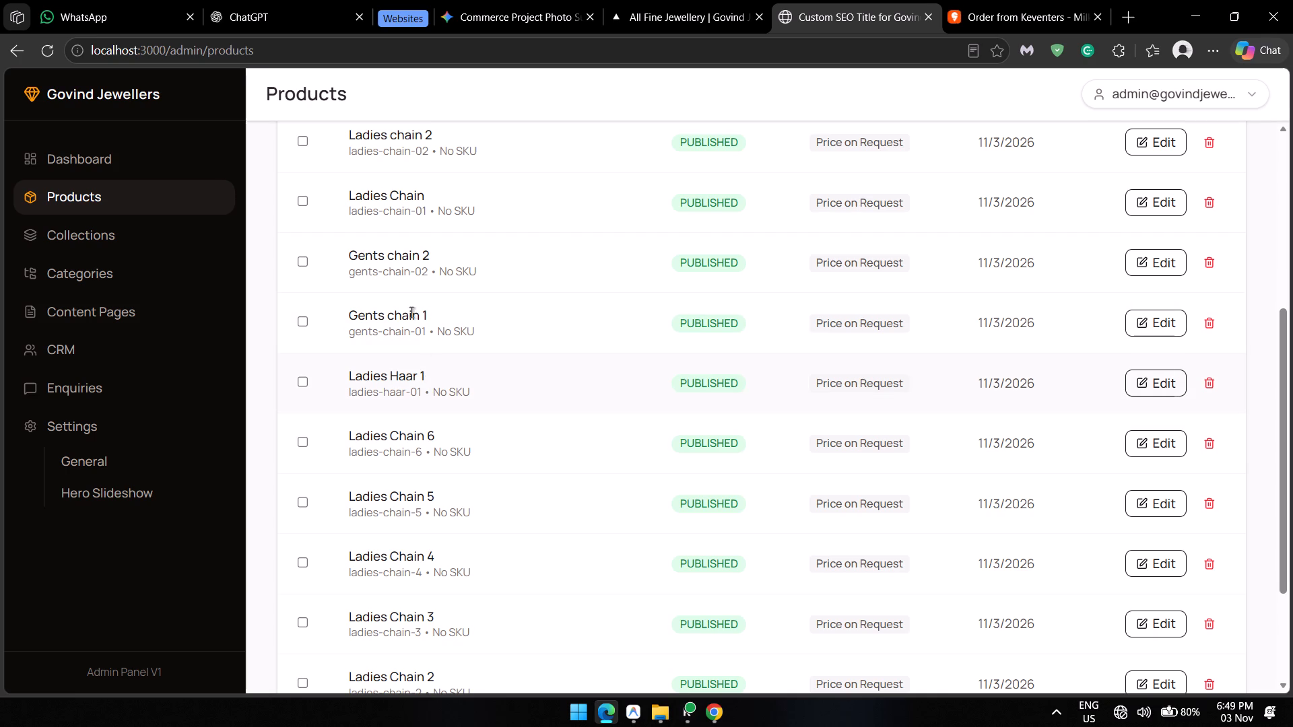
{"action": "left_click", "coordinate": [1159, 197]}
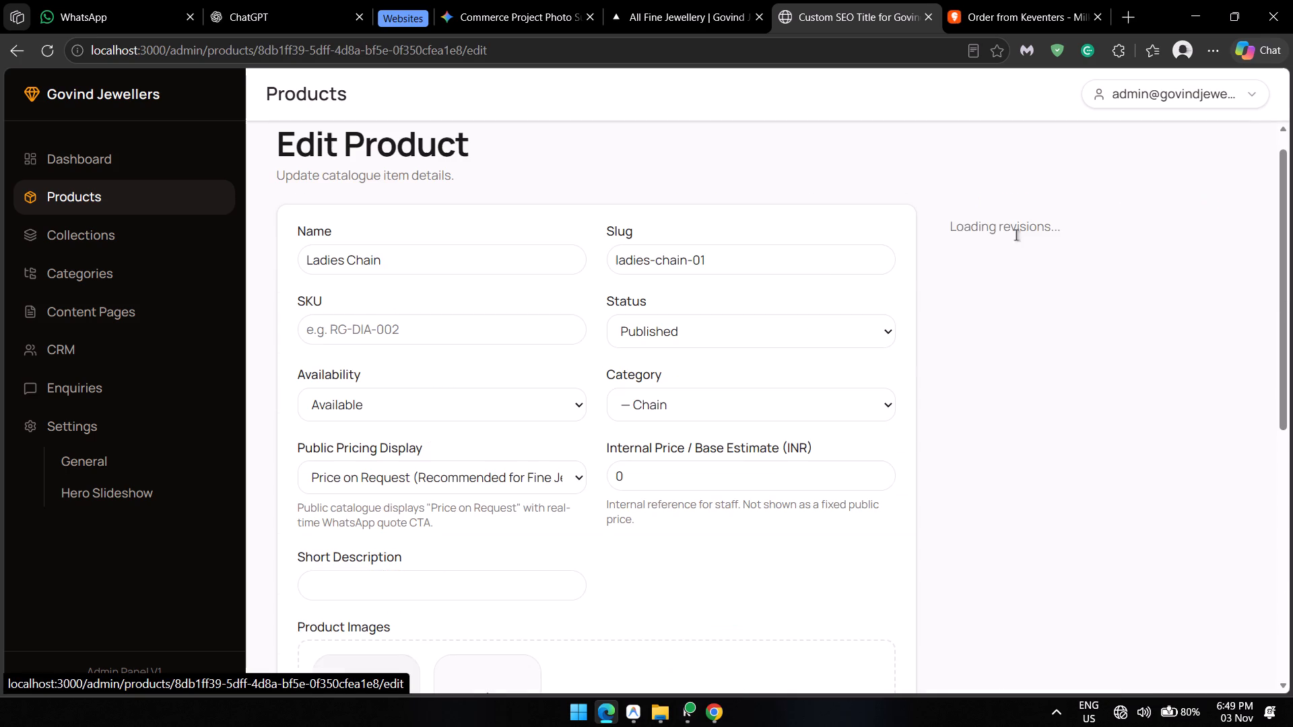
{"action": "scroll", "coordinate": [543, 388], "scroll_direction": "down", "scroll_amount": 2}
{"action": "scroll", "coordinate": [543, 388], "scroll_direction": "up", "scroll_amount": 2}
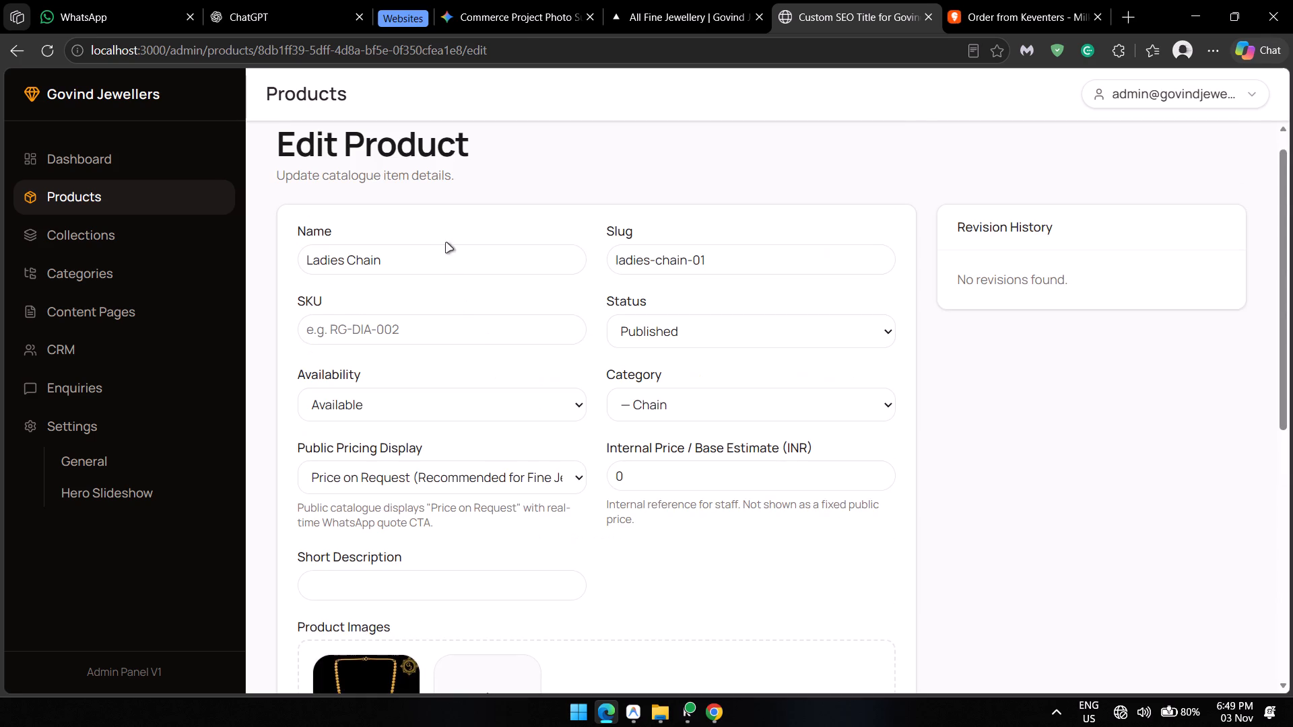
{"action": "left_click", "coordinate": [434, 259]}
{"action": "key", "text": "space"}
{"action": "key", "text": "7"}
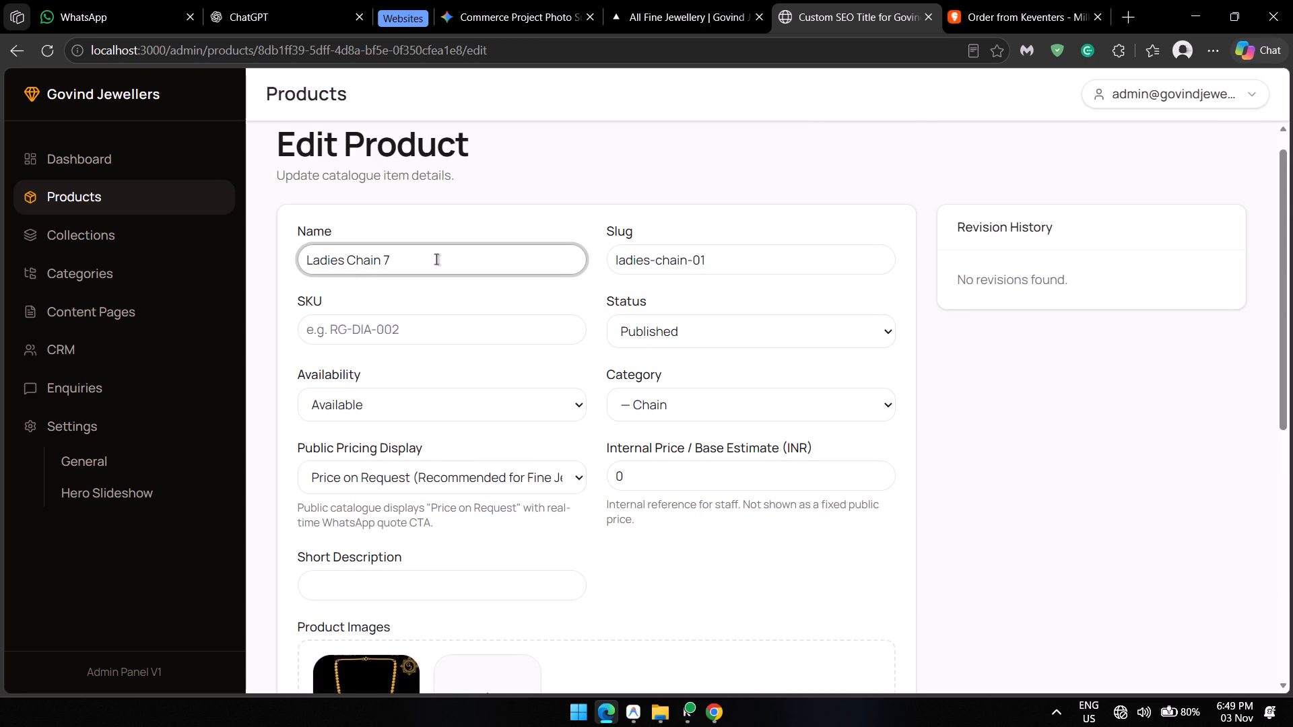
Change the Ladies Chain 7 product's slug to ladies-chain-7 and save the update.
{"action": "left_click", "coordinate": [712, 259]}
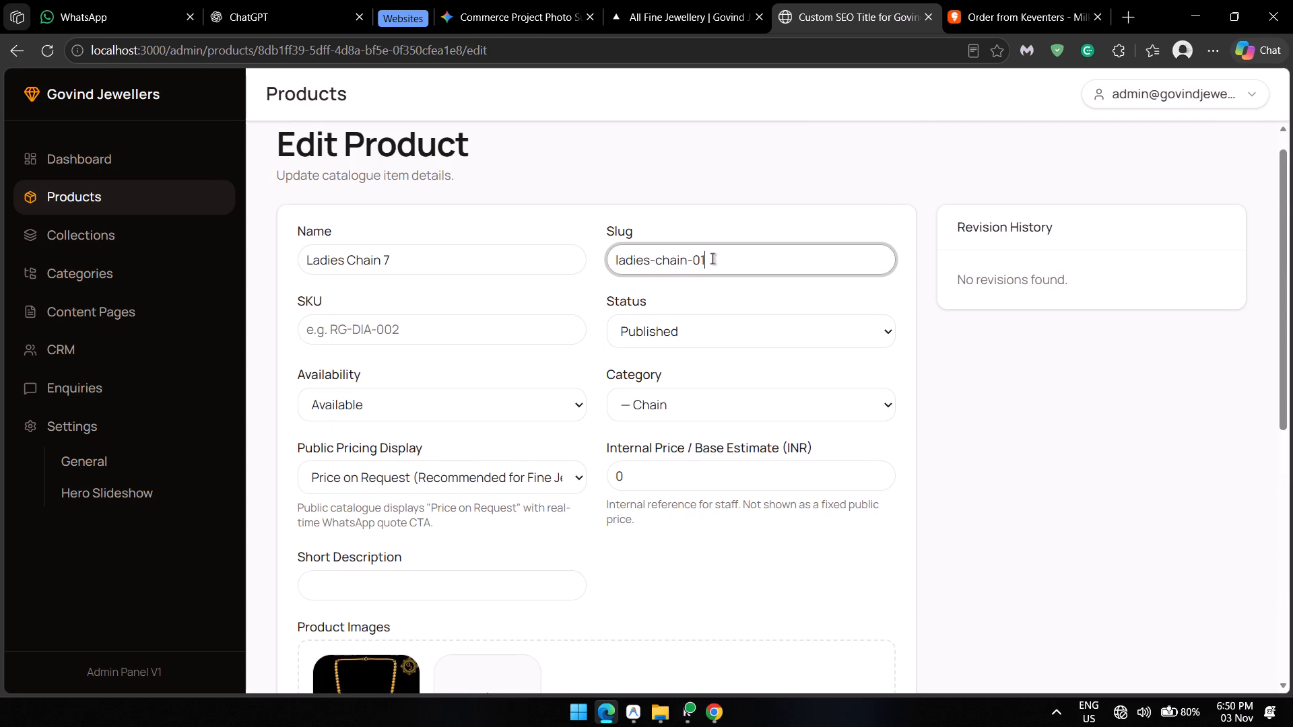
{"action": "key", "text": "BackSpace"}
{"action": "key", "text": "BackSpace"}
{"action": "key", "text": "7"}
{"action": "scroll", "coordinate": [684, 409], "scroll_direction": "down", "scroll_amount": 2}
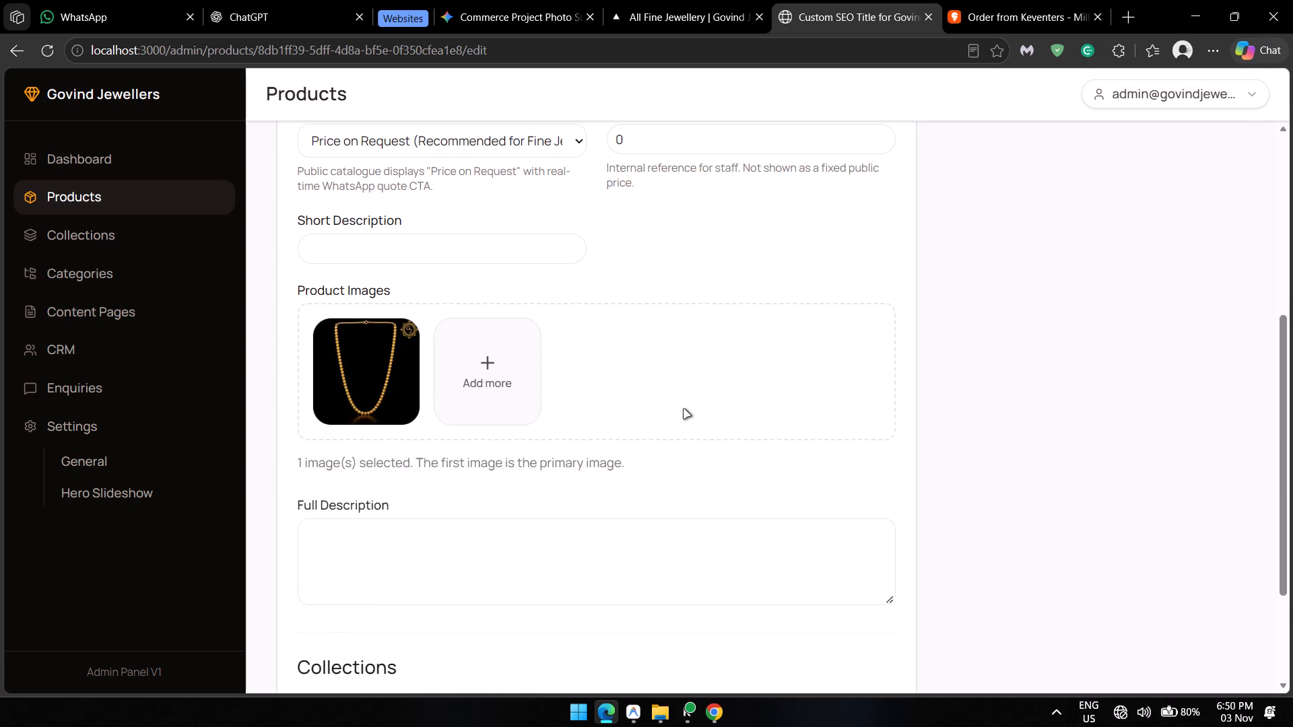
{"action": "scroll", "coordinate": [684, 409], "scroll_direction": "down", "scroll_amount": 2}
{"action": "left_click", "coordinate": [805, 635]}
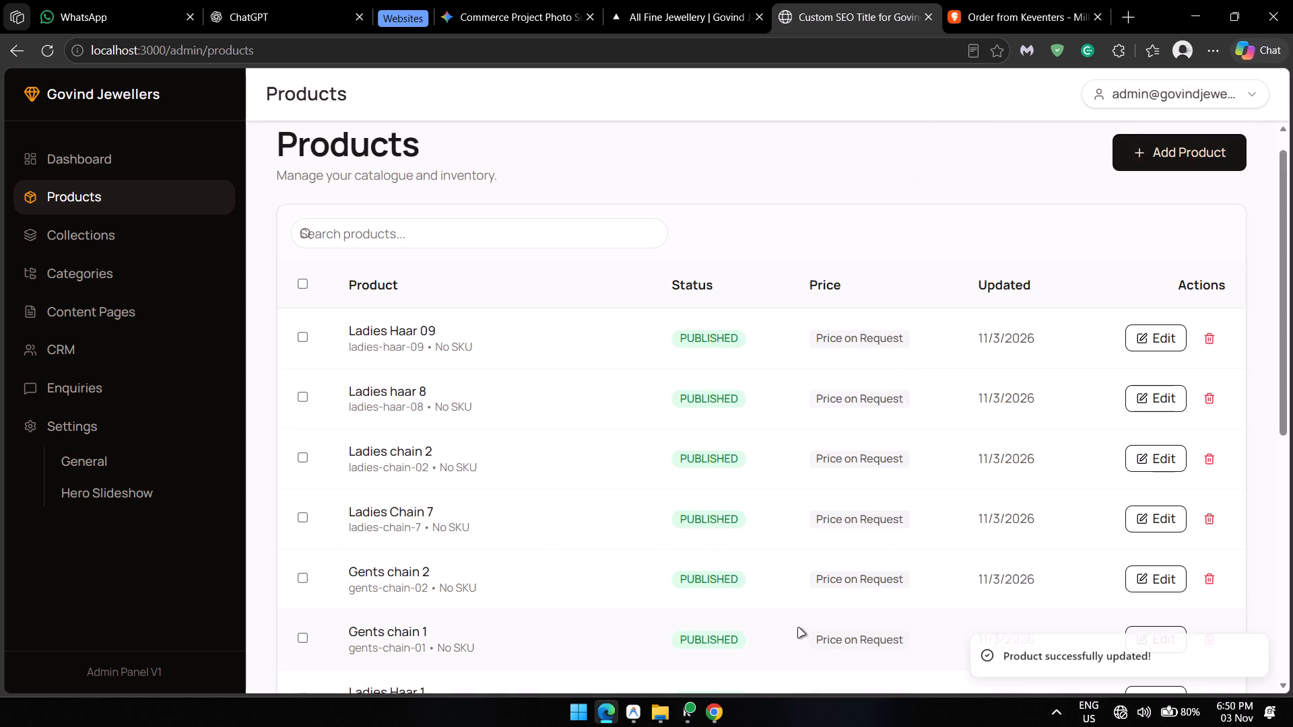